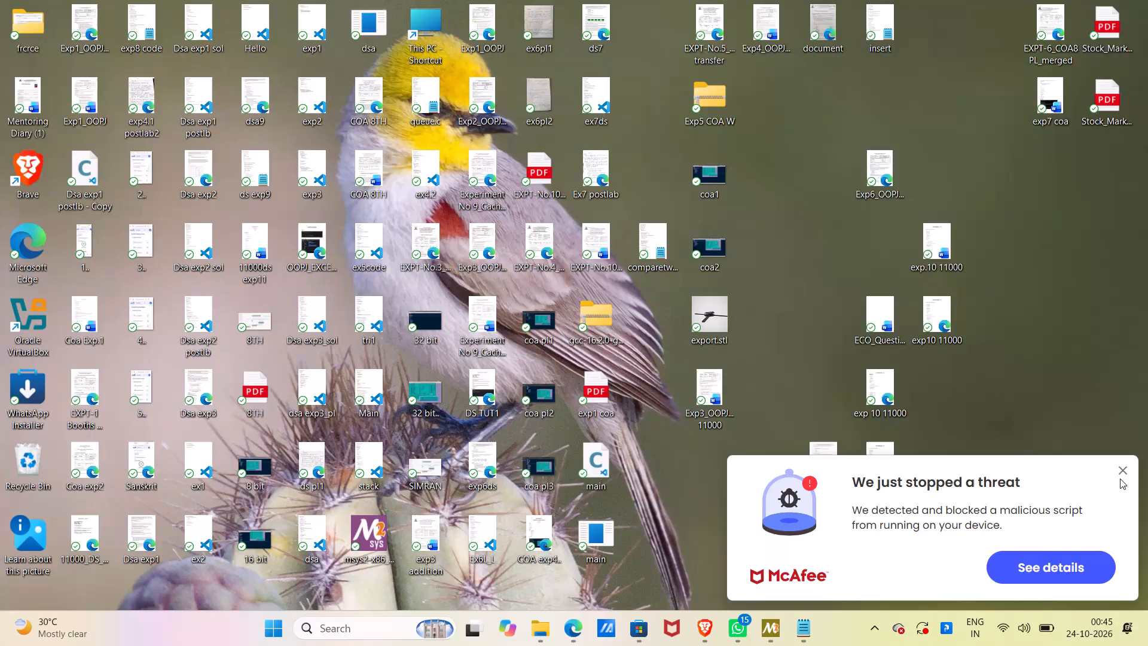
Dismiss the McAfee threat notification.
click(1123, 469)
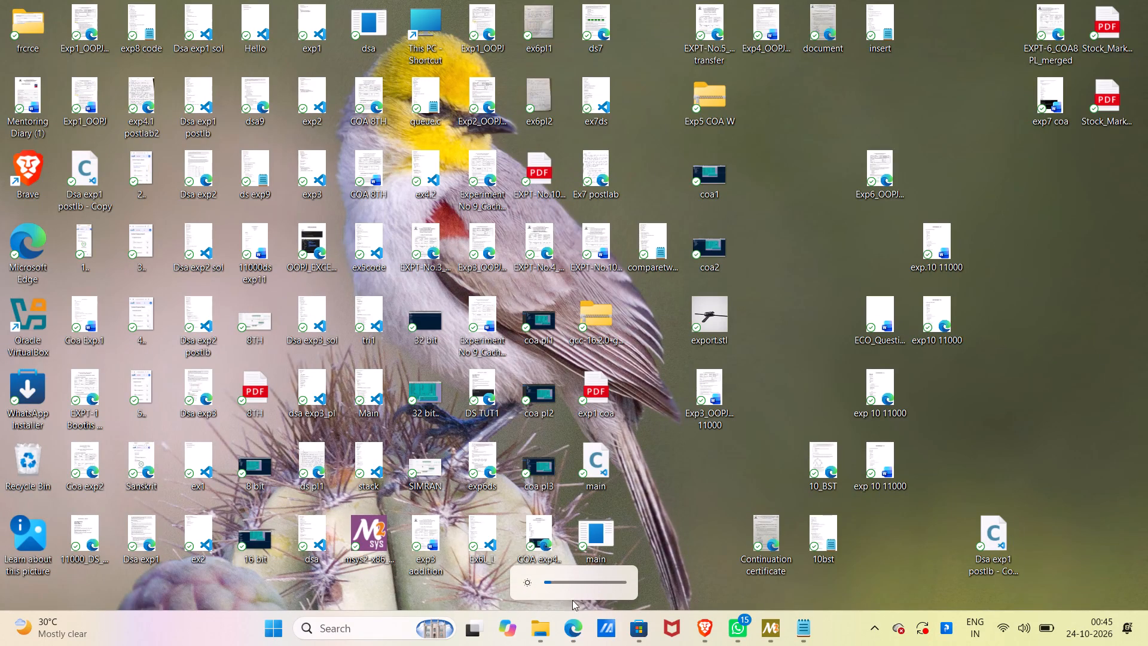
Switch to Microsoft Edge and close the Exp10_Instructions.docx preview in the EXPT-10 theory material tab.
click(567, 622)
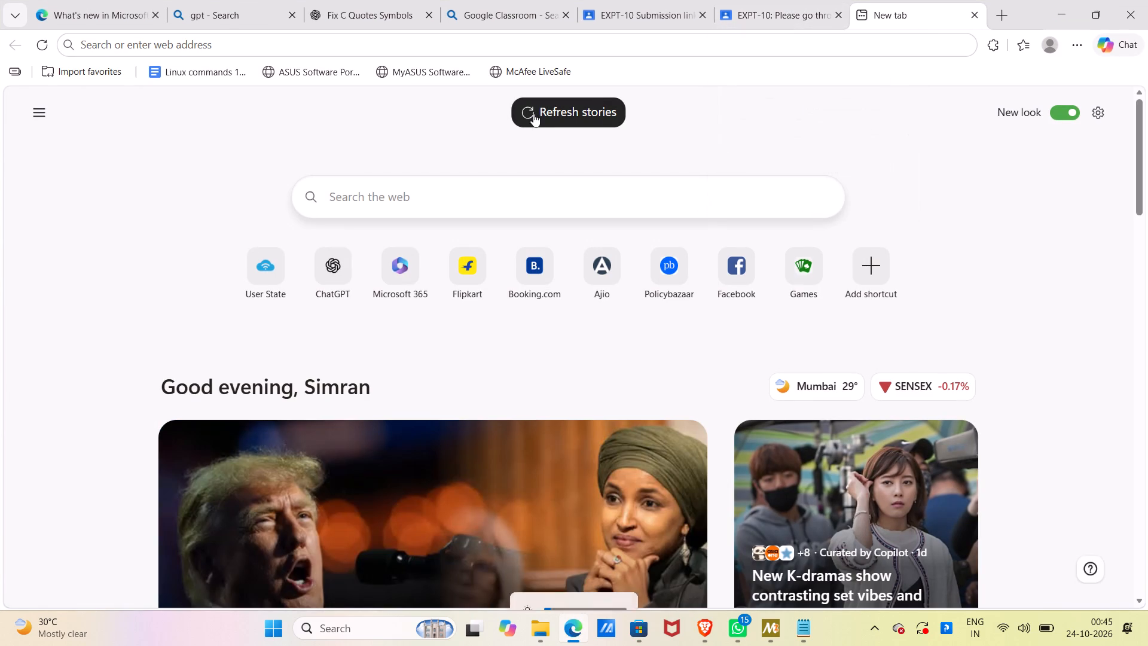
click(378, 8)
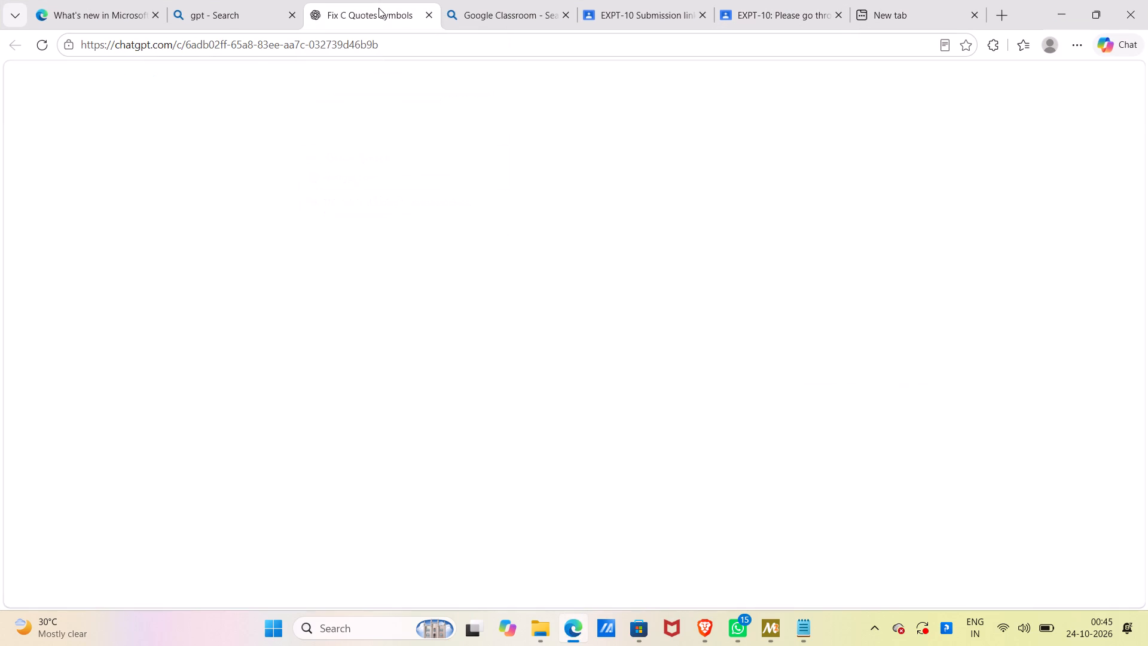
click(764, 15)
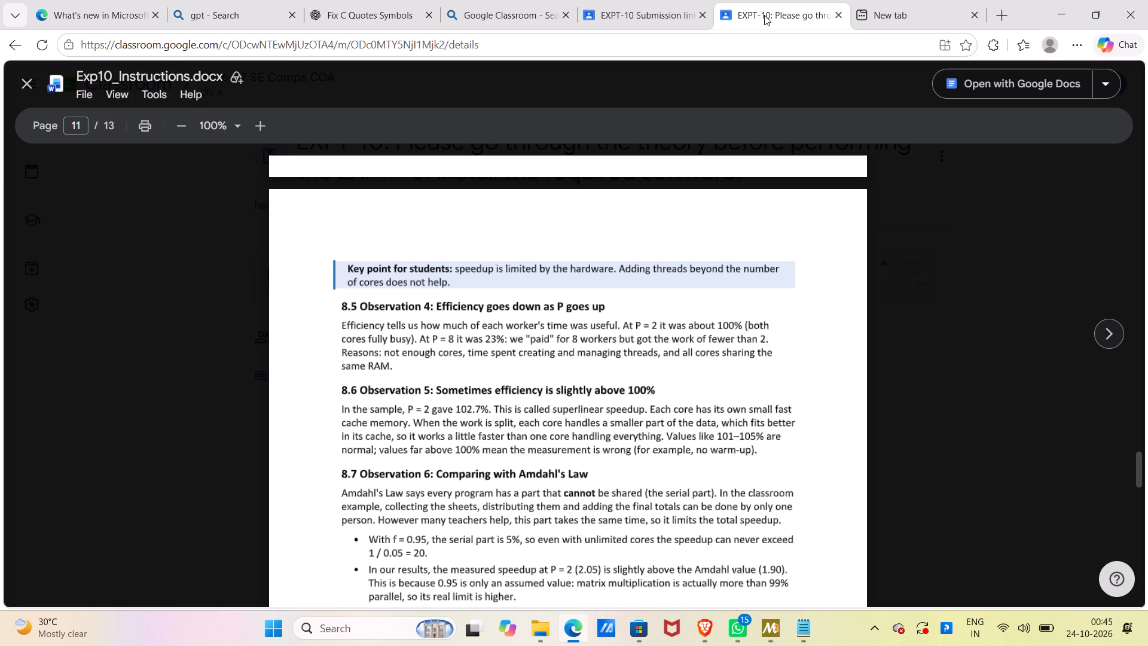
click(20, 77)
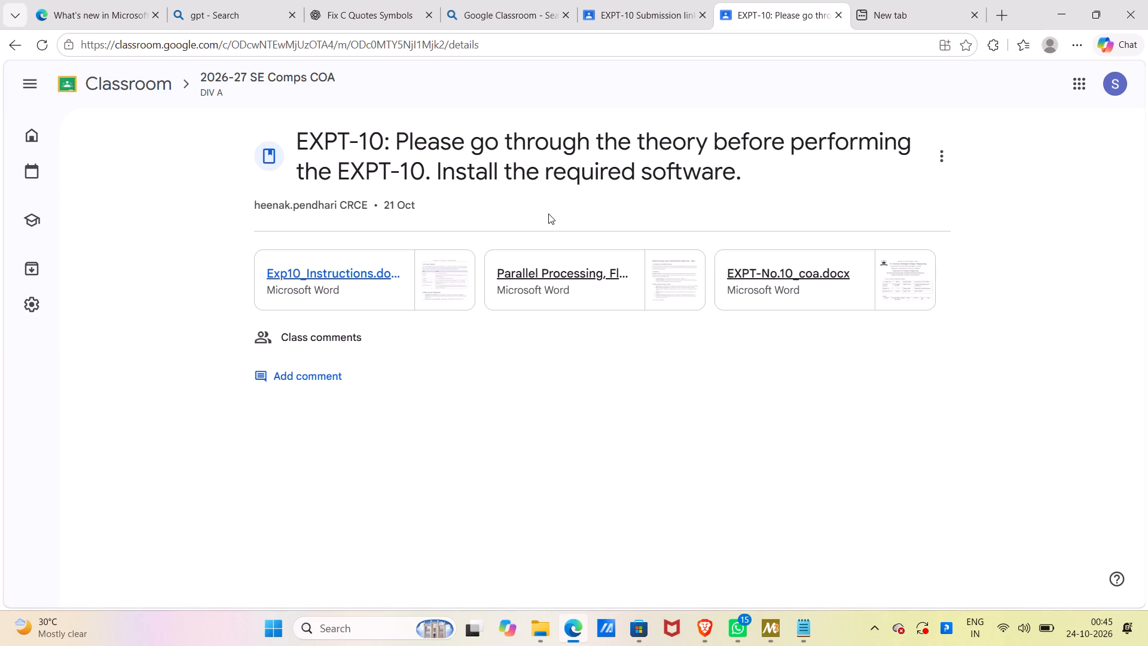
Return to the class stream and open EXPT-No.10_coa.docx attached to the EXPT-10 Submission link assignment.
scroll(436, 156, right, 8)
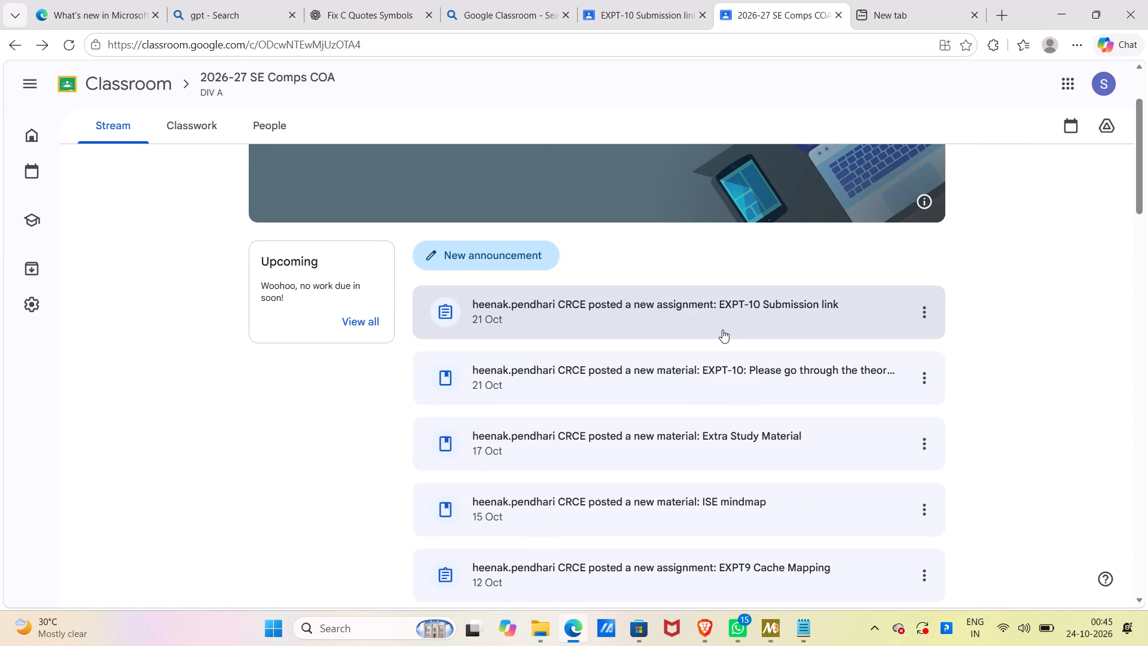
click(722, 330)
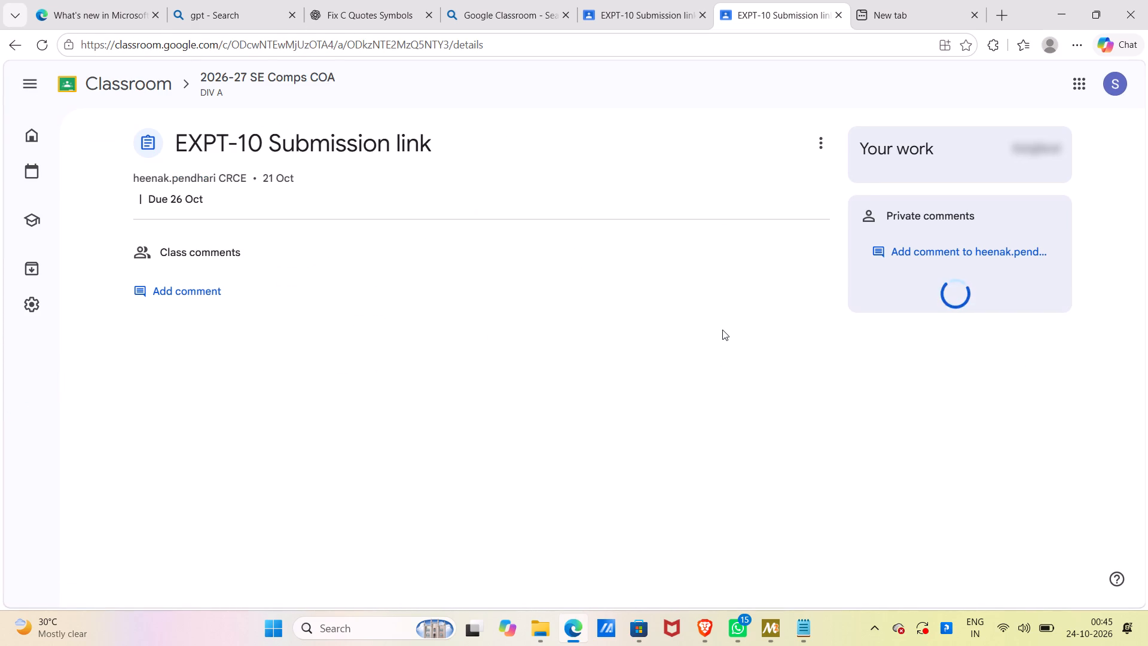
click(929, 196)
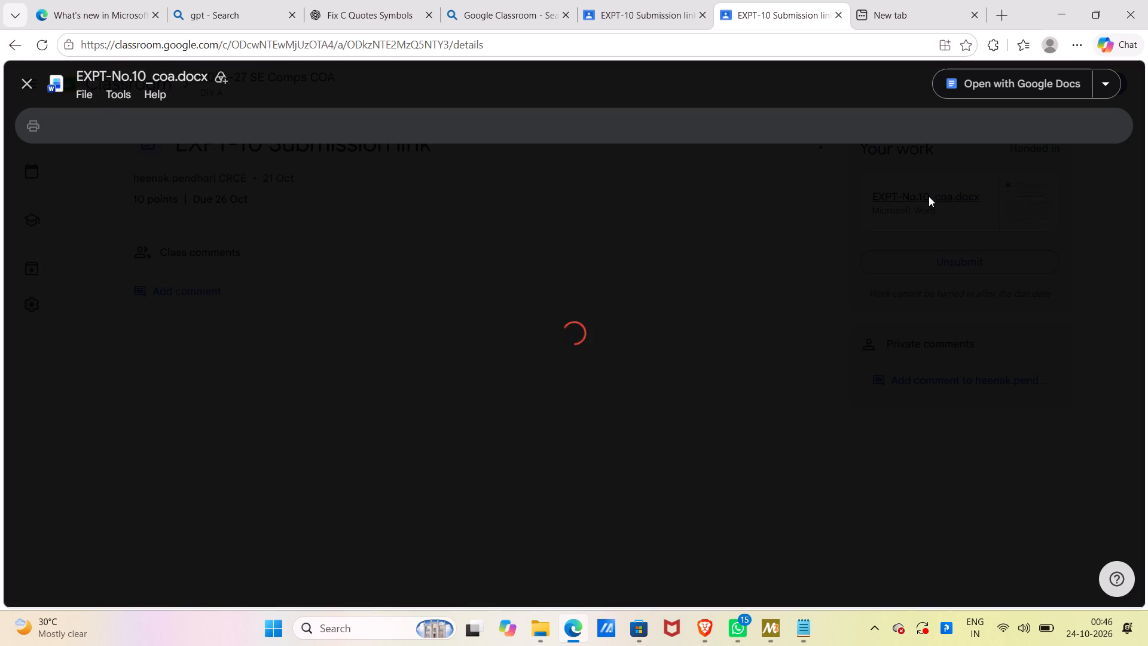
Review the submitted EXPT-No.10_coa.docx, examining the observation table, terminal output, conclusion and postlab answers.
scroll(652, 391, down, 3)
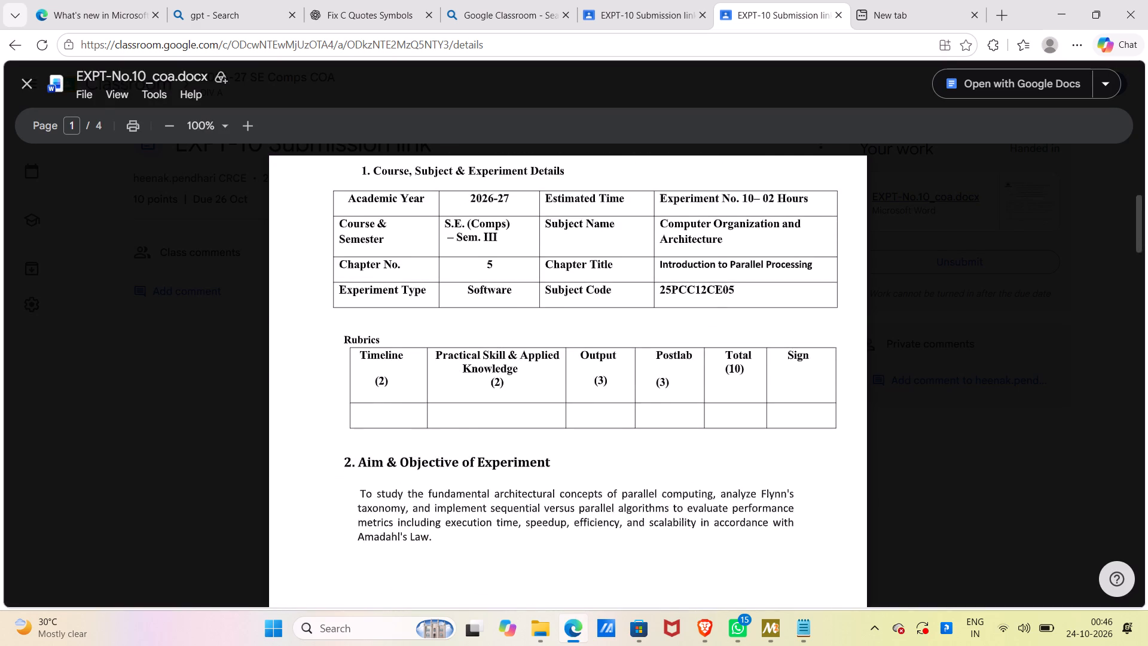
scroll(652, 391, down, 6)
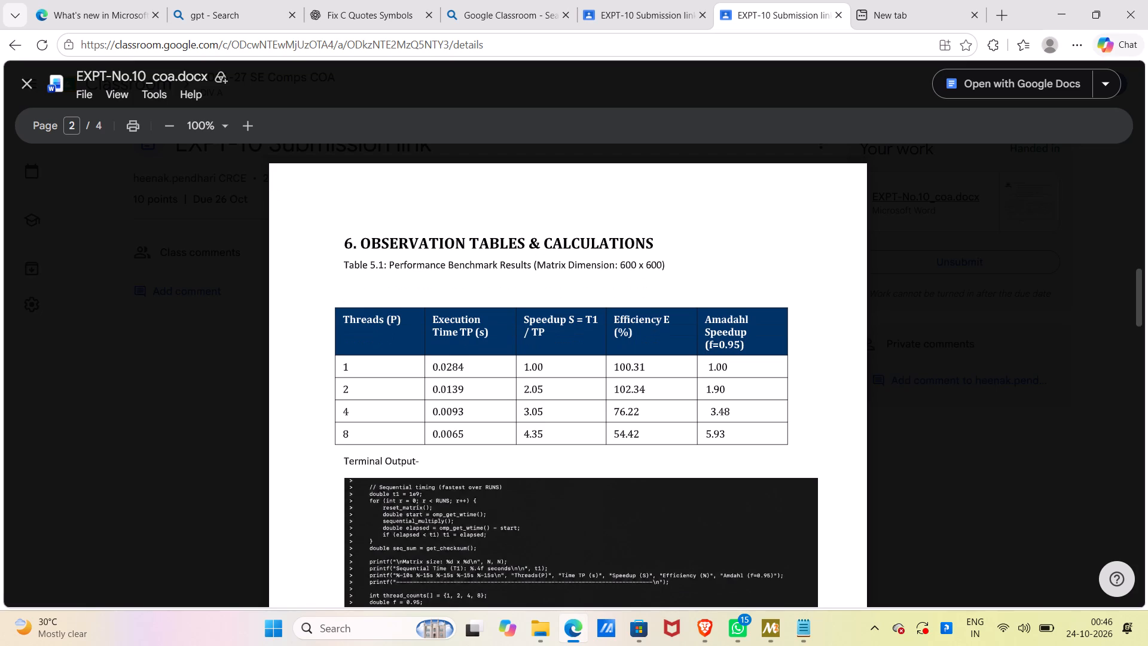
scroll(652, 391, down, 3)
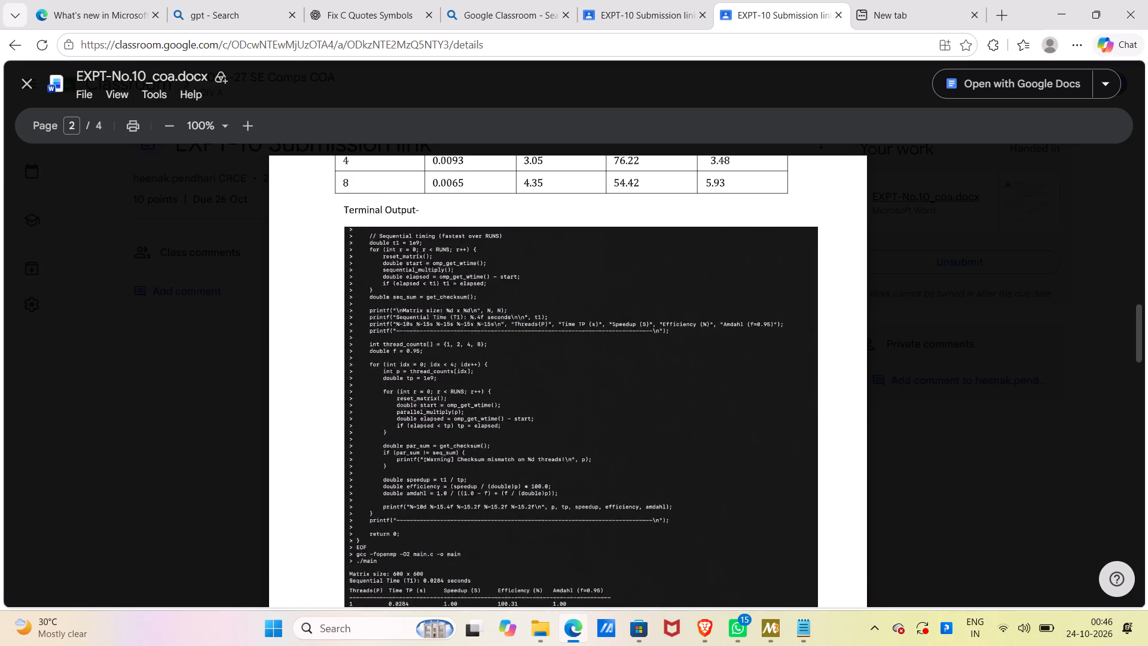
scroll(652, 391, down, 1)
click(652, 391)
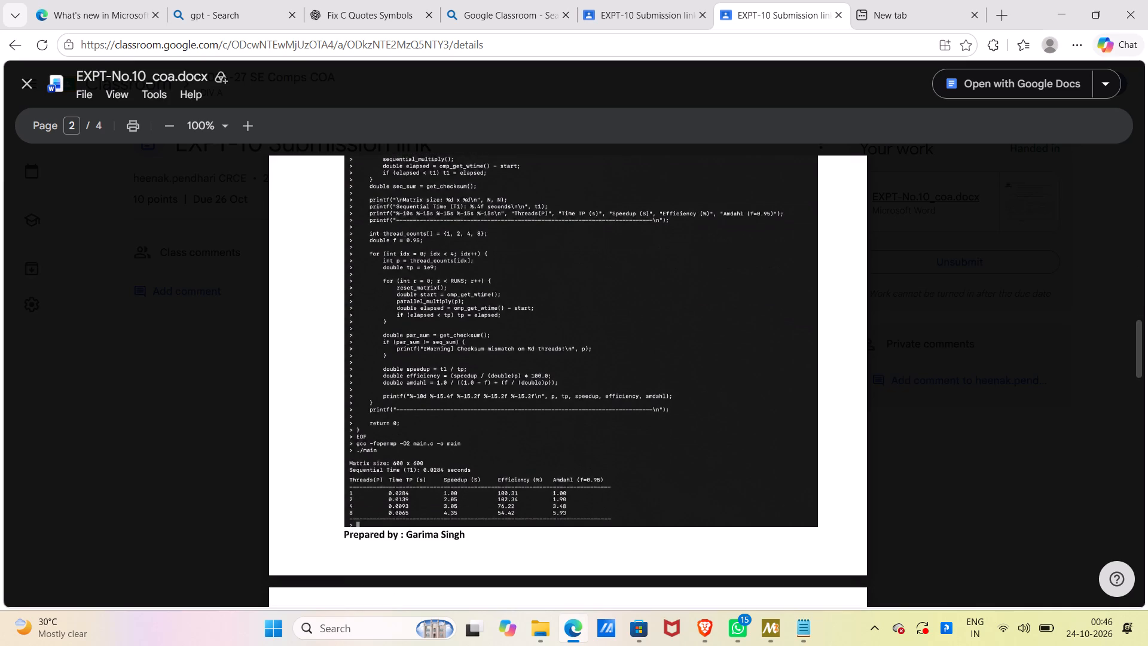
scroll(618, 392, up, 4)
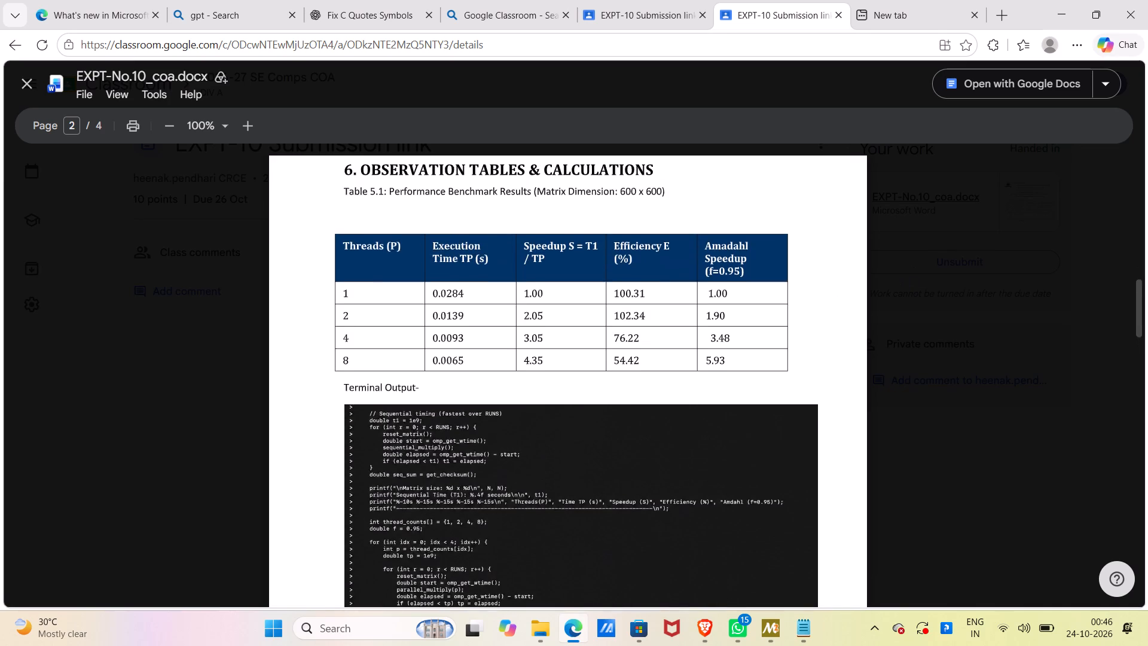
scroll(618, 392, down, 10)
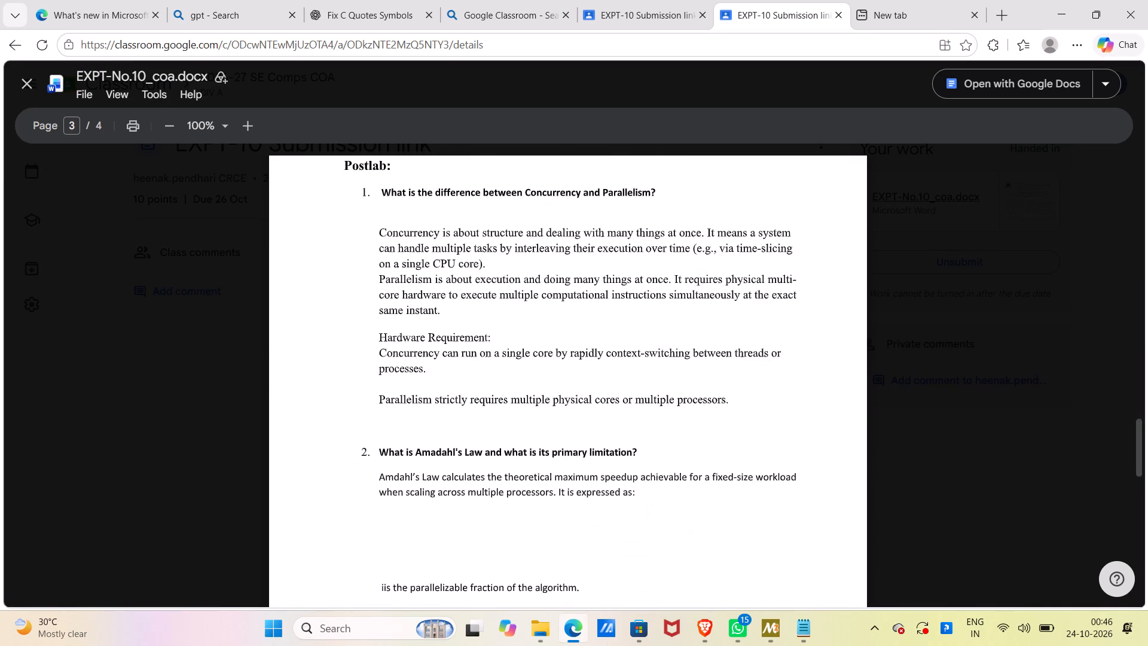
scroll(618, 392, down, 8)
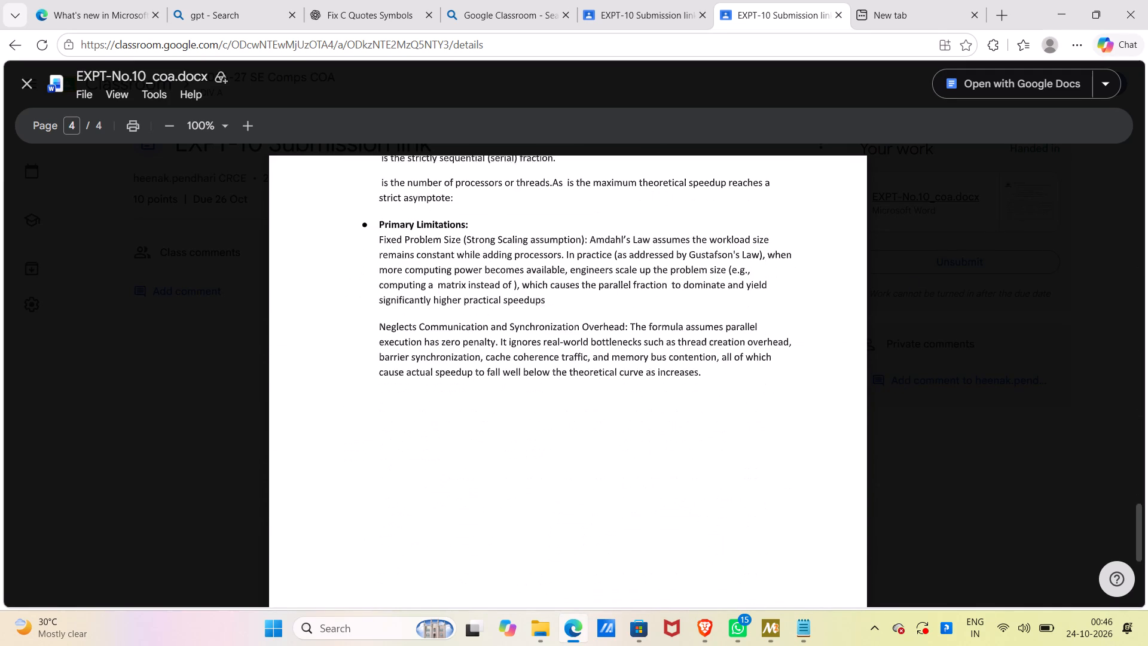
scroll(618, 392, down, 1)
scroll(618, 392, up, 11)
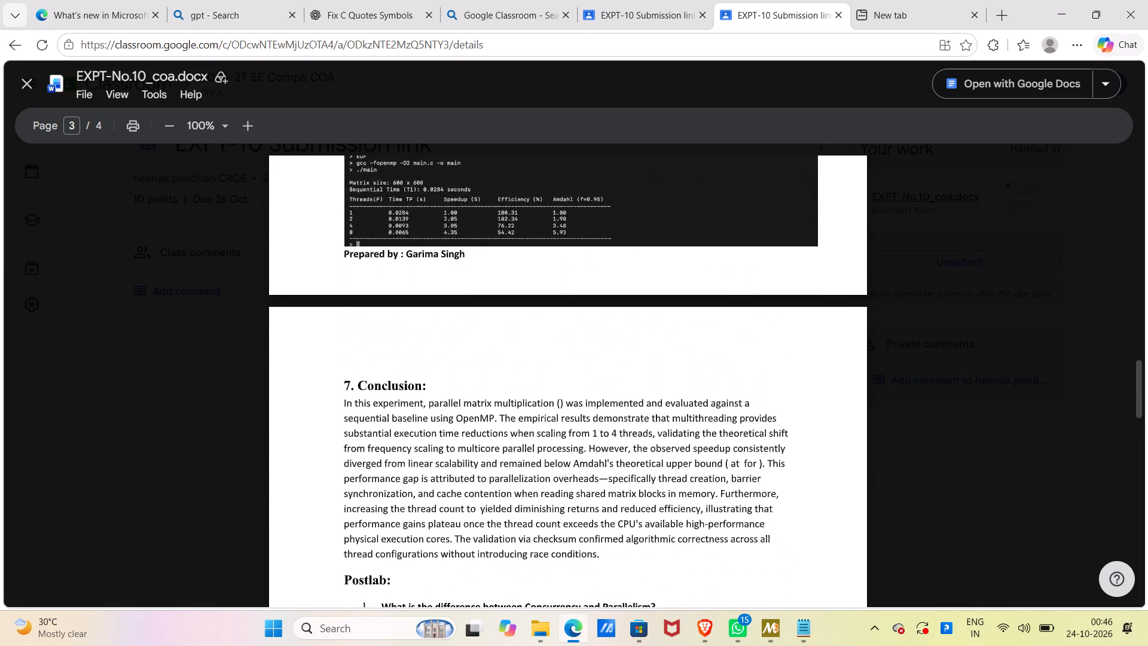
scroll(618, 392, up, 6)
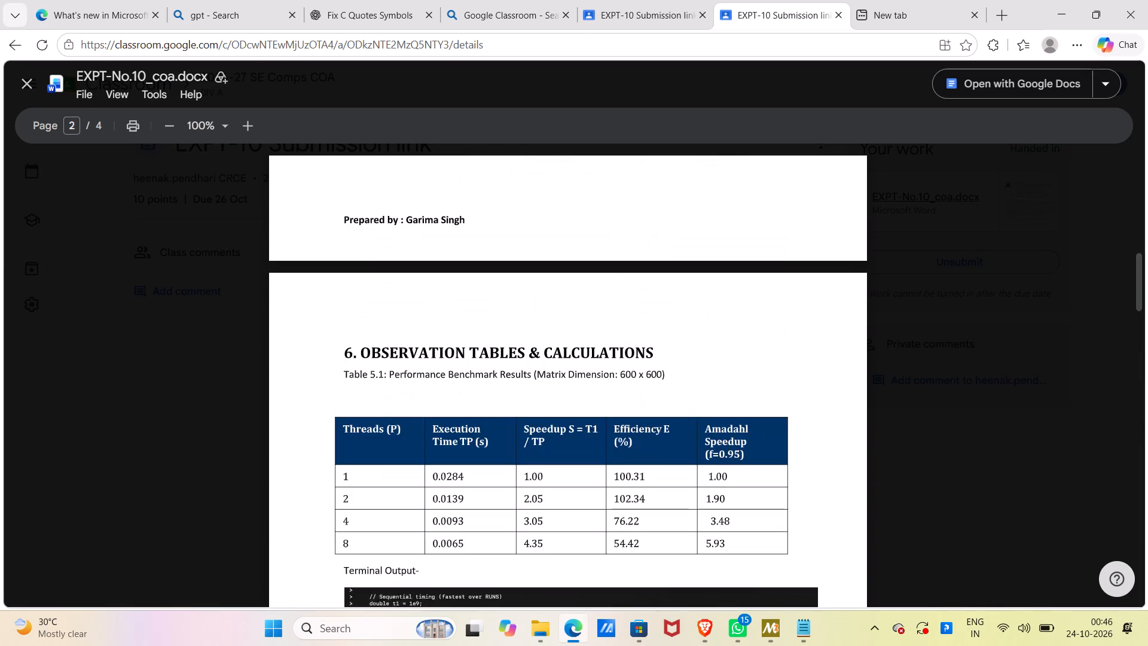
scroll(618, 392, up, 3)
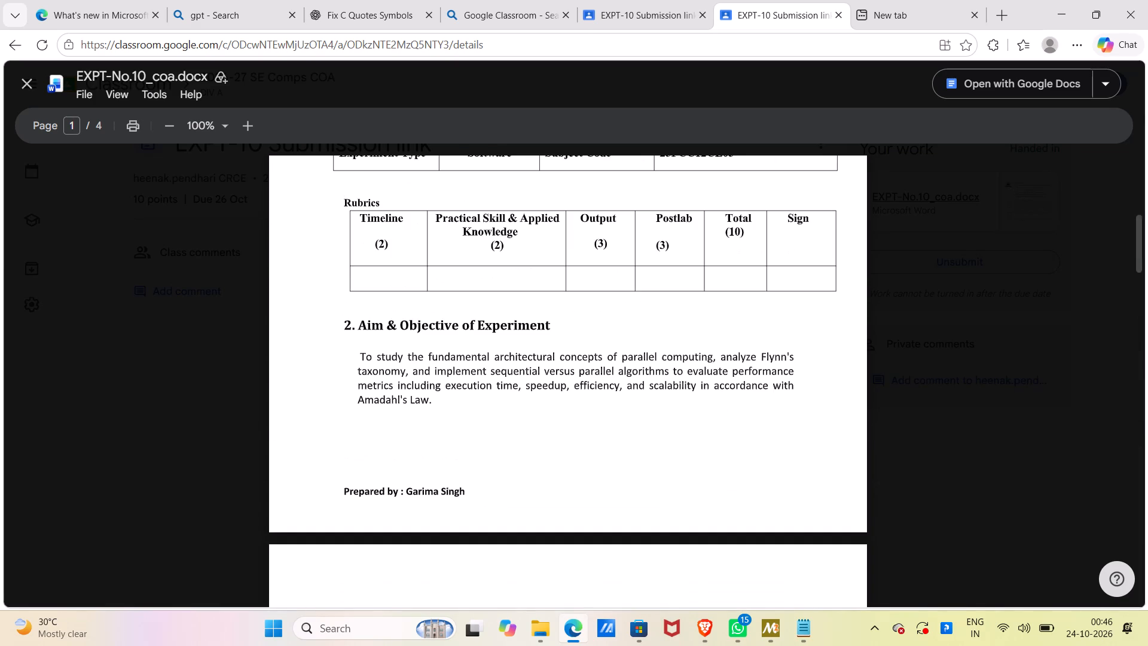
scroll(618, 392, down, 1)
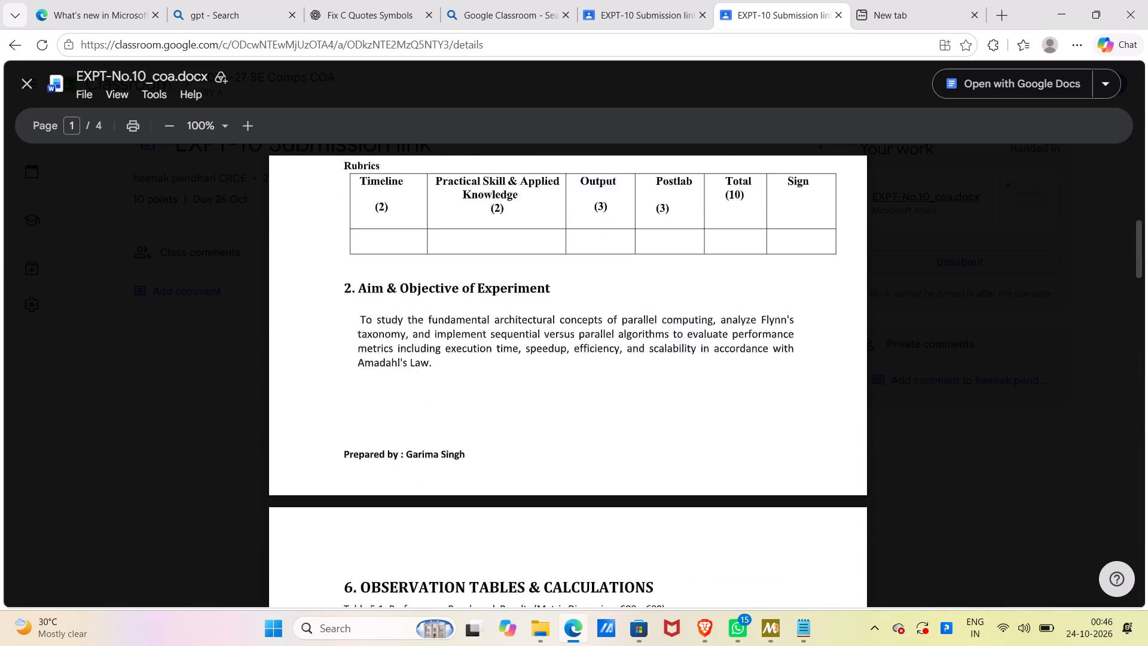
scroll(618, 392, down, 9)
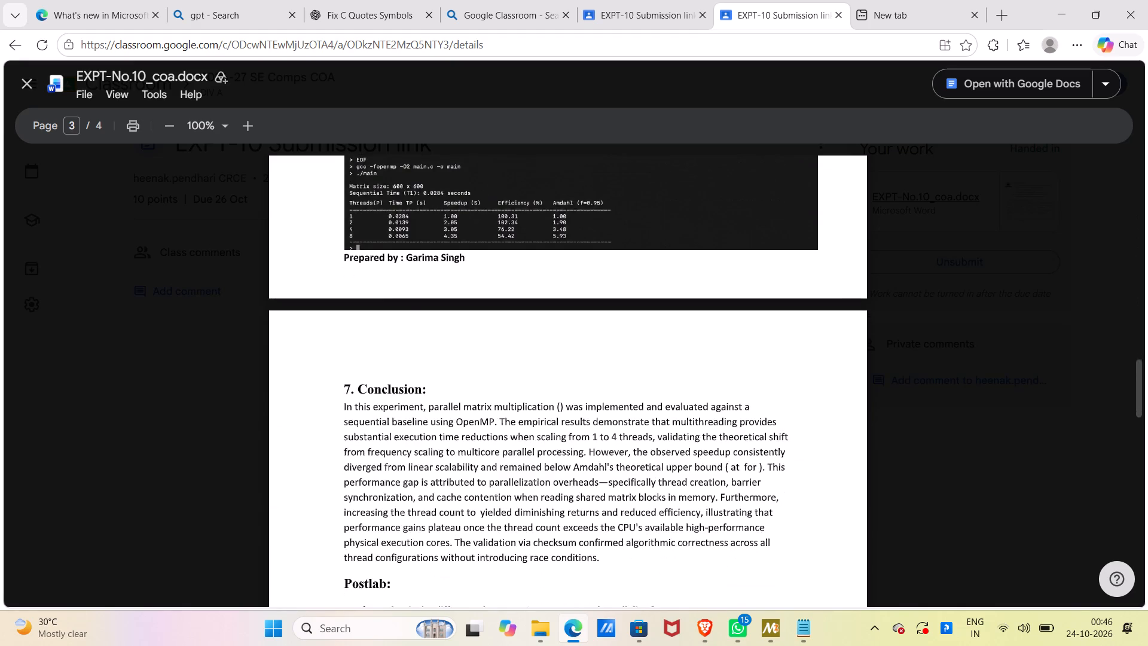
scroll(618, 392, down, 2)
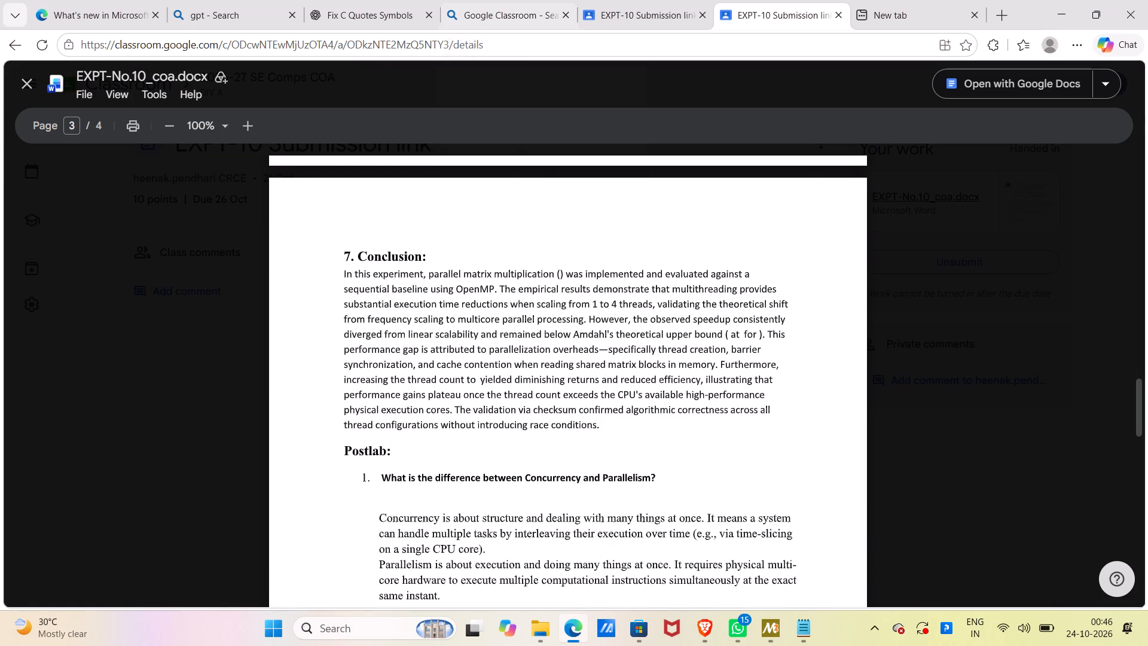
Go back to the Classroom home page, close the document preview and look through the class cards.
scroll(389, 298, right, 15)
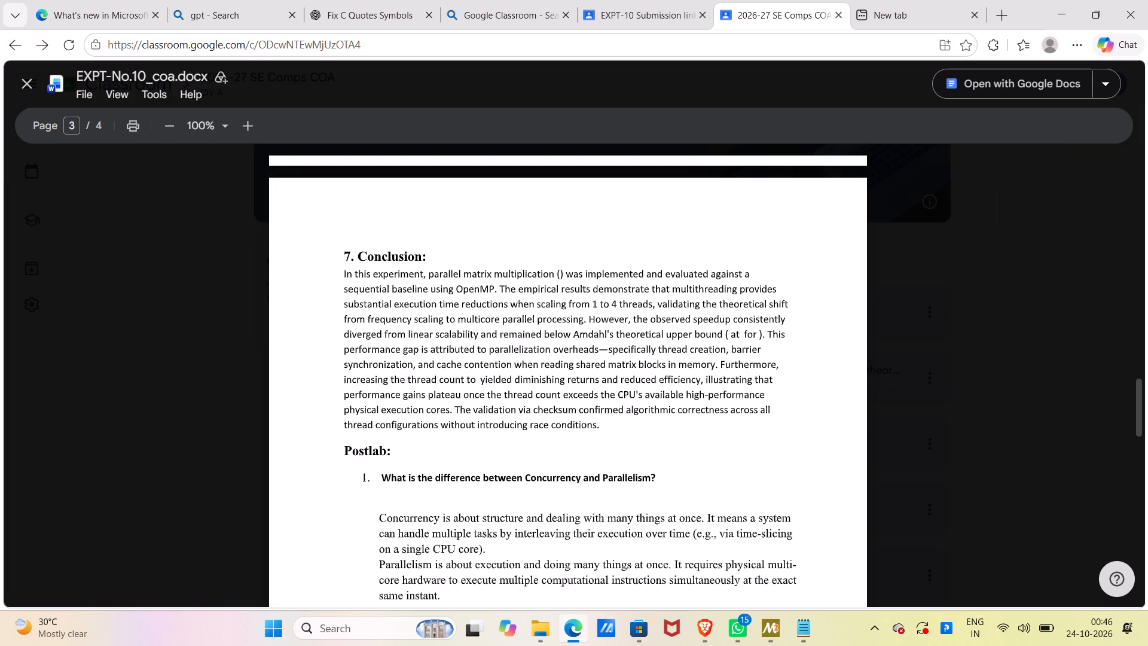
scroll(389, 298, right, 11)
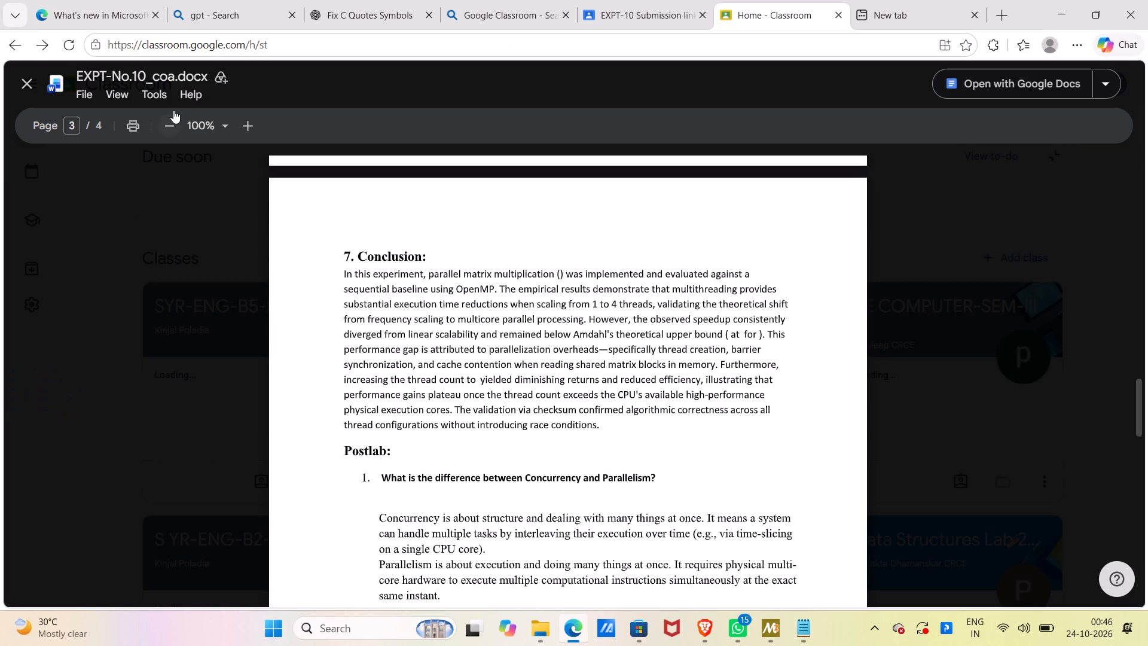
click(23, 81)
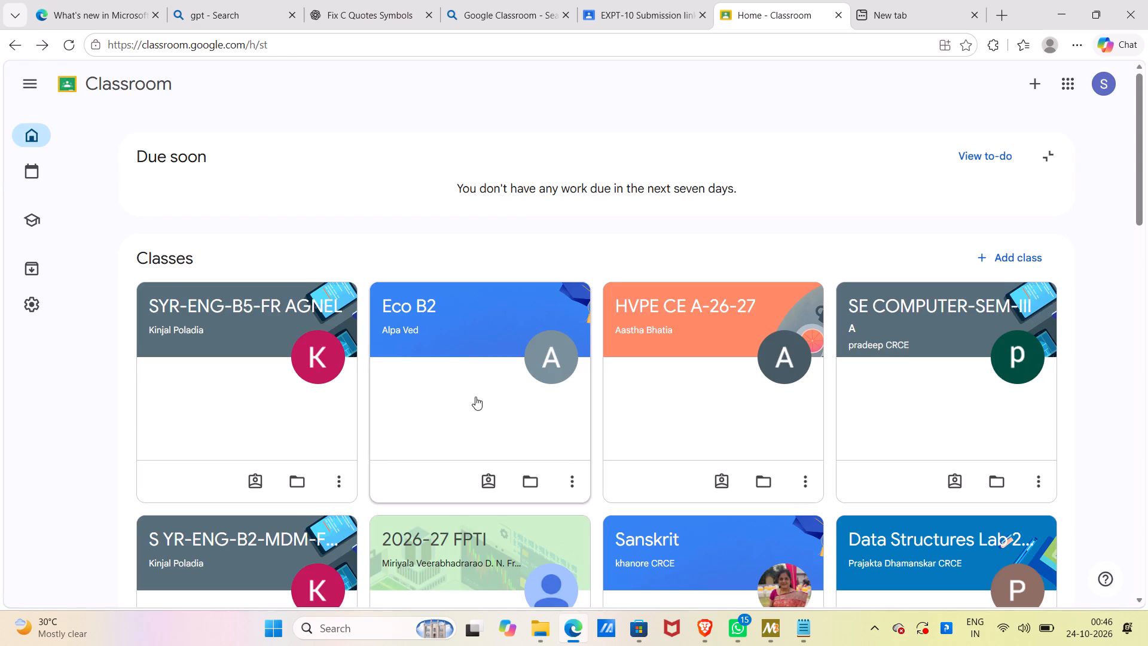
scroll(475, 397, down, 2)
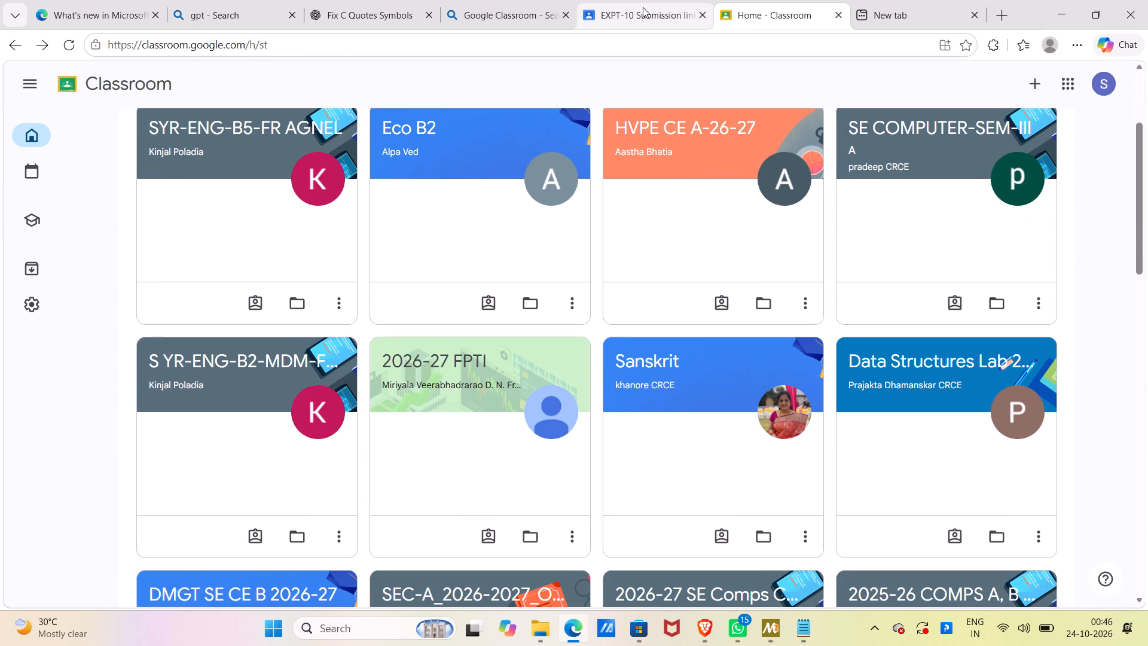
Switch to the other open EXPT-10 Submission link page showing the EXPT-No.10_coa.docx preview.
click(643, 7)
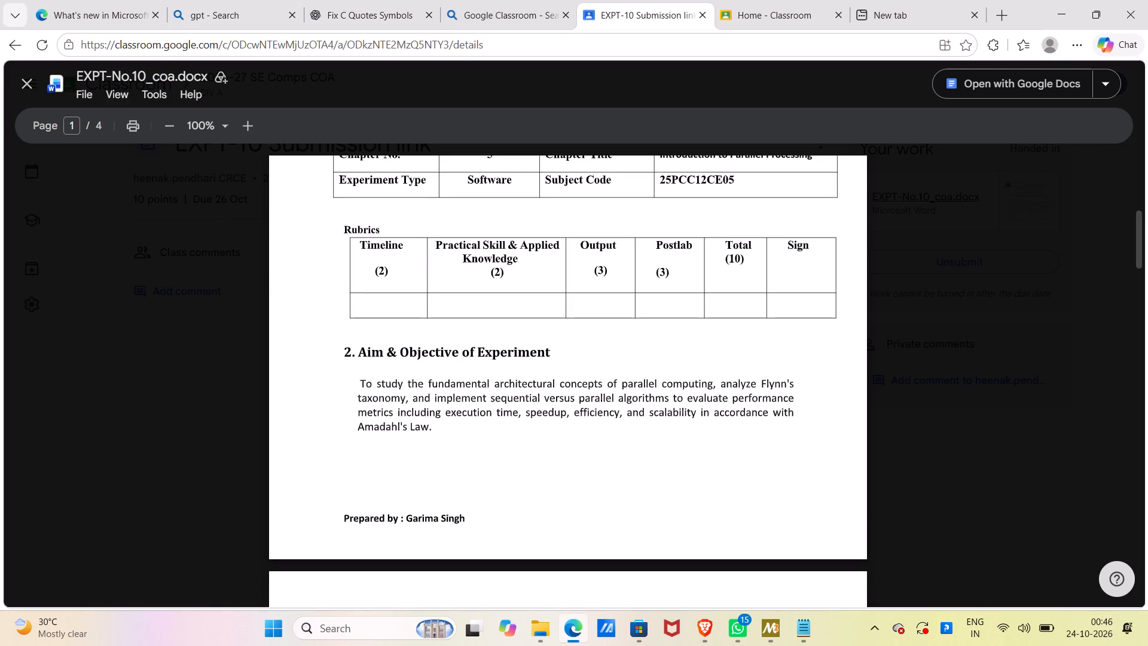
Close the EXPT-No.10_coa.docx preview and return to the 2026-27 SE Comps COA stream's oldest posts.
click(22, 85)
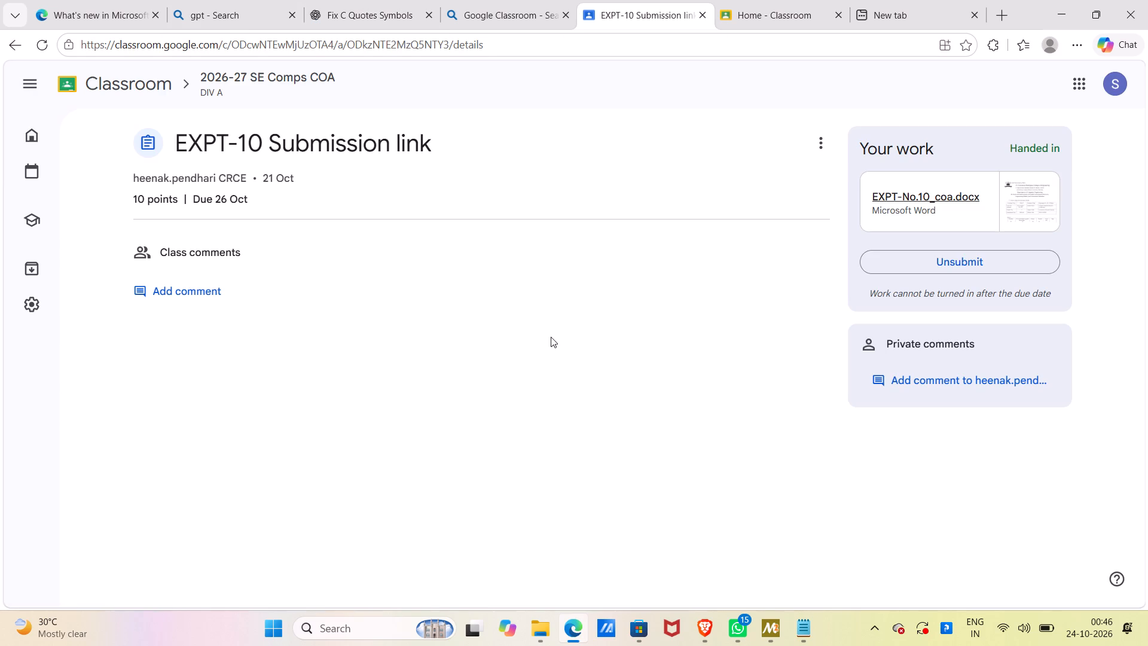
scroll(551, 337, right, 15)
scroll(771, 464, down, 15)
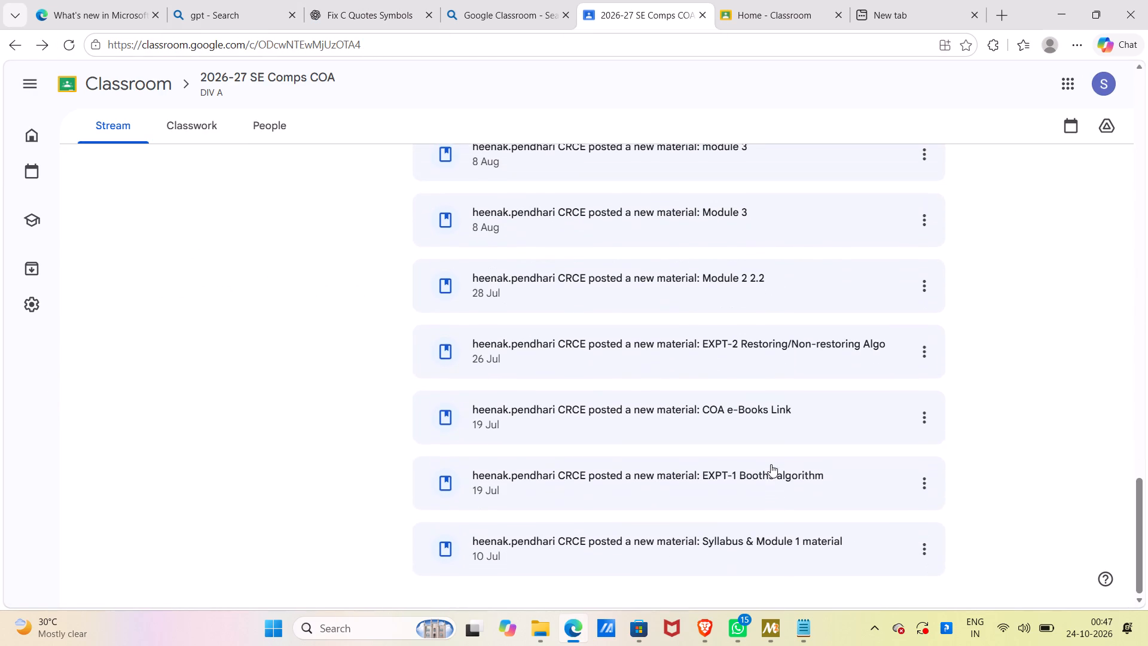
click(749, 349)
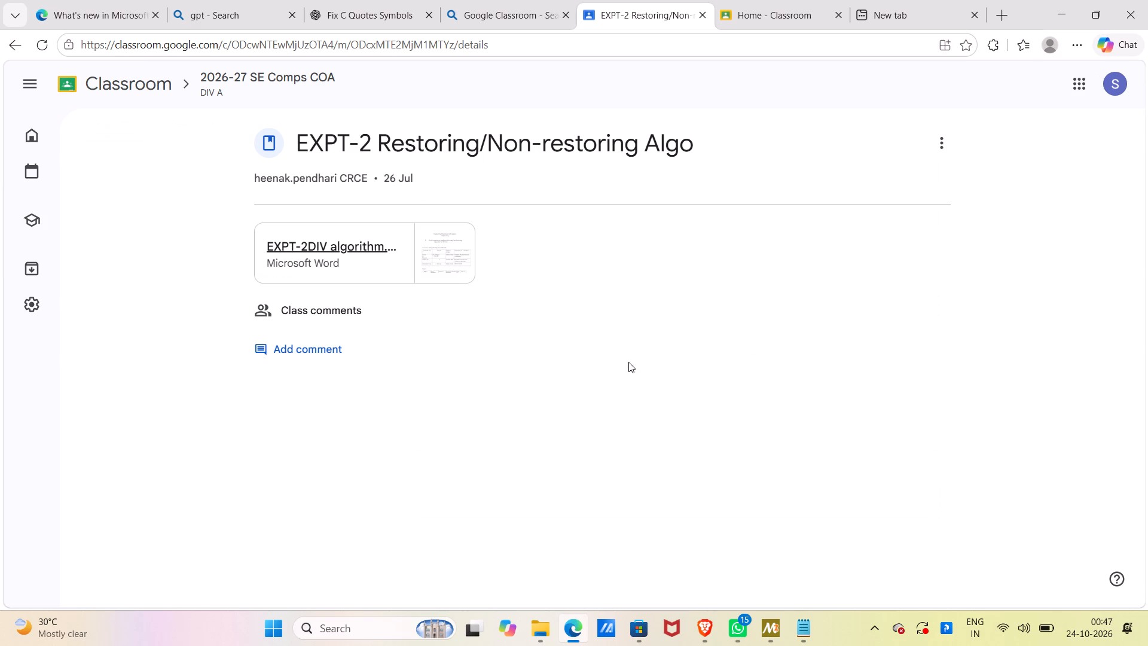
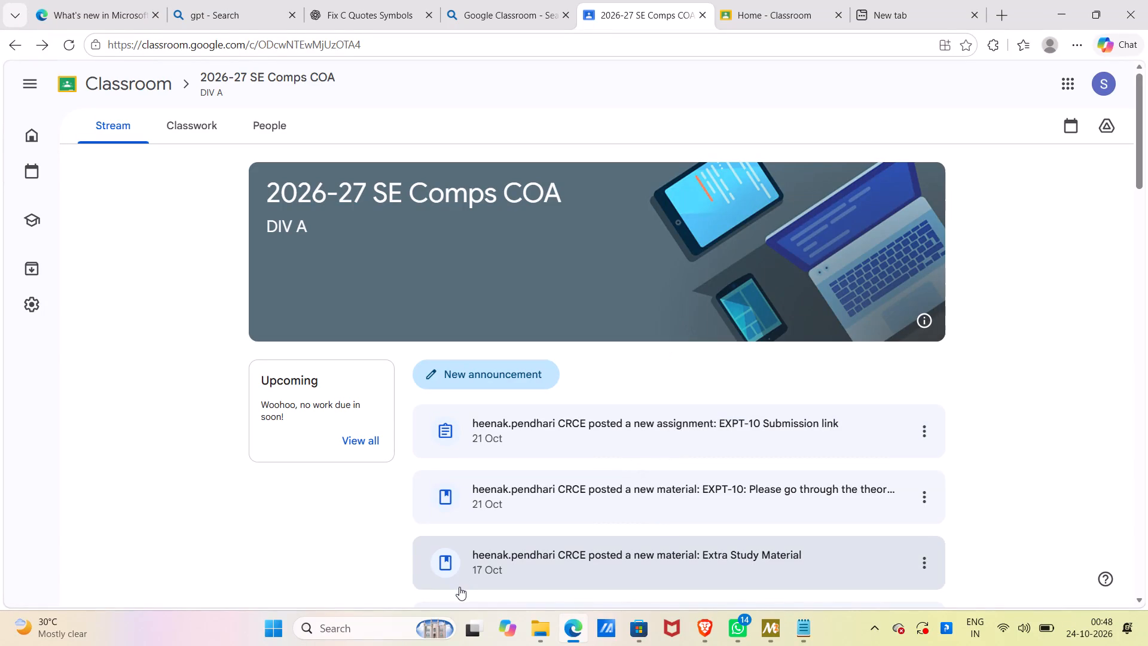
Open Windows Search to look for an app or file on the PC.
click(383, 623)
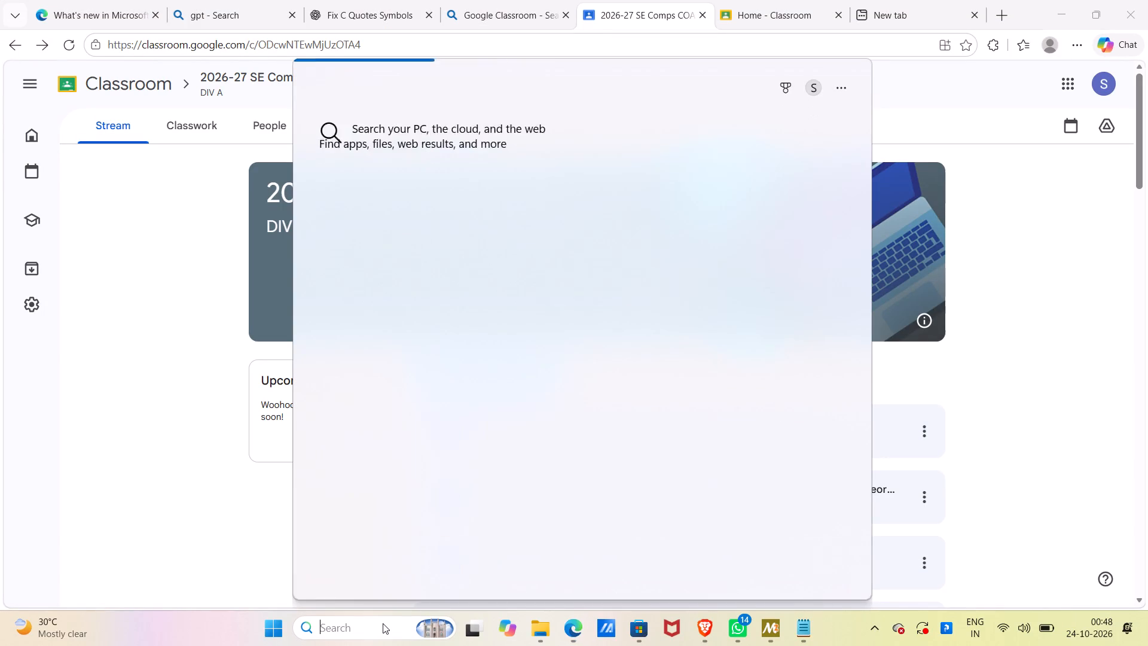
Open the EXPT-10 Submission link assignment from the 2026-27 SE Comps COA class stream.
click(1002, 115)
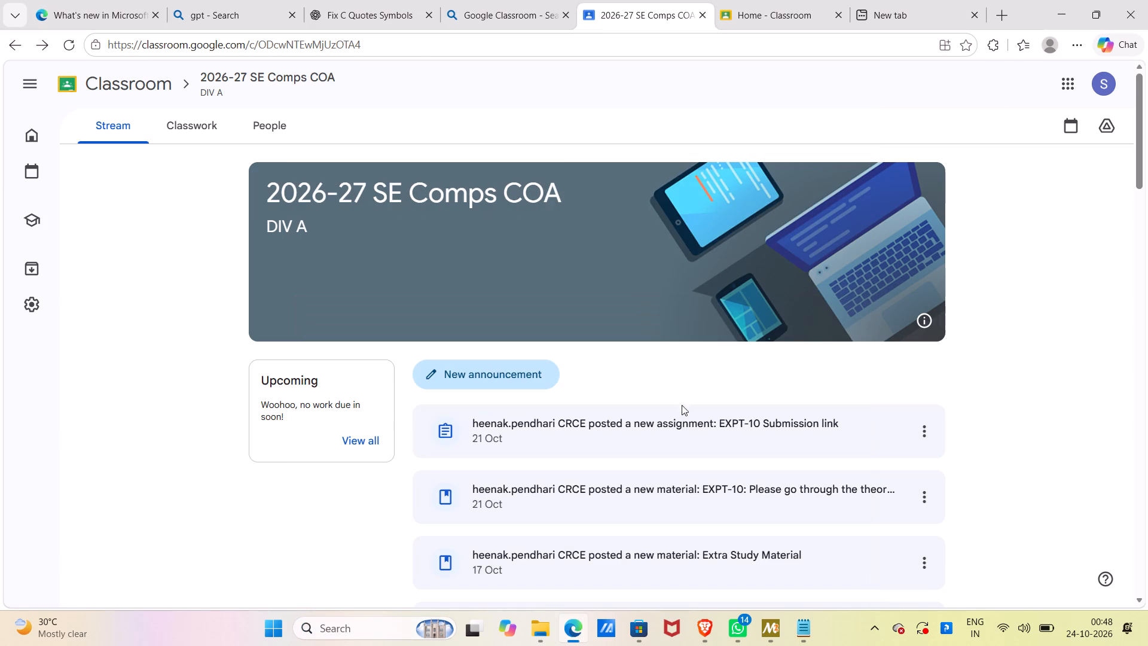
click(666, 421)
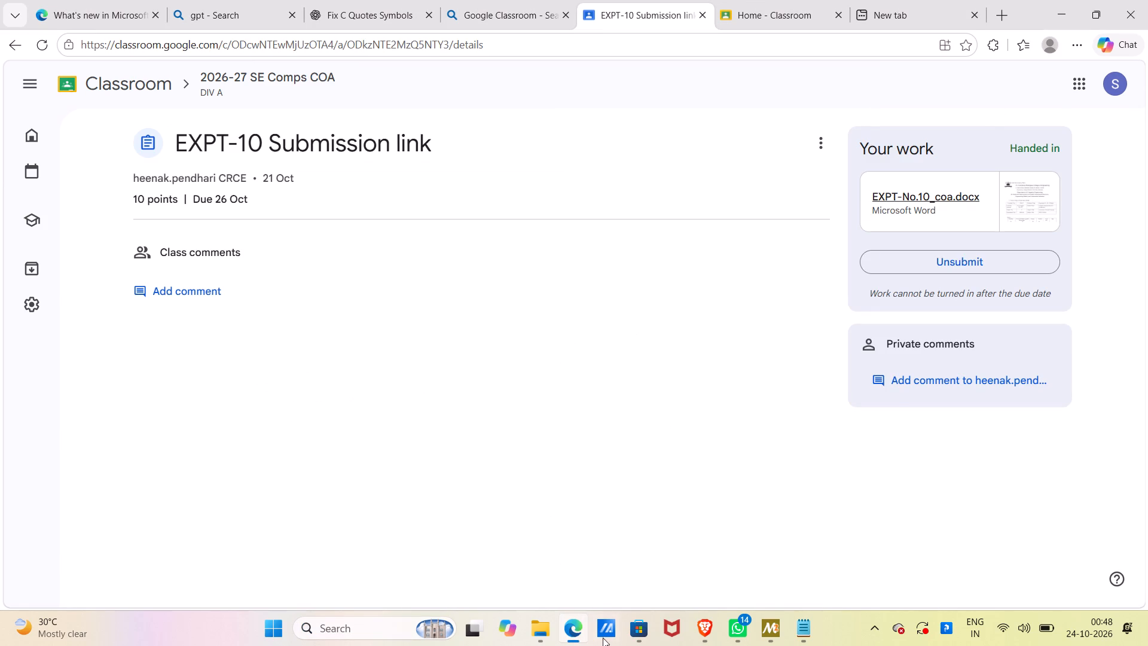
Switch to File Explorer and open the recent Word document EXPT-No.10_coa.
click(541, 626)
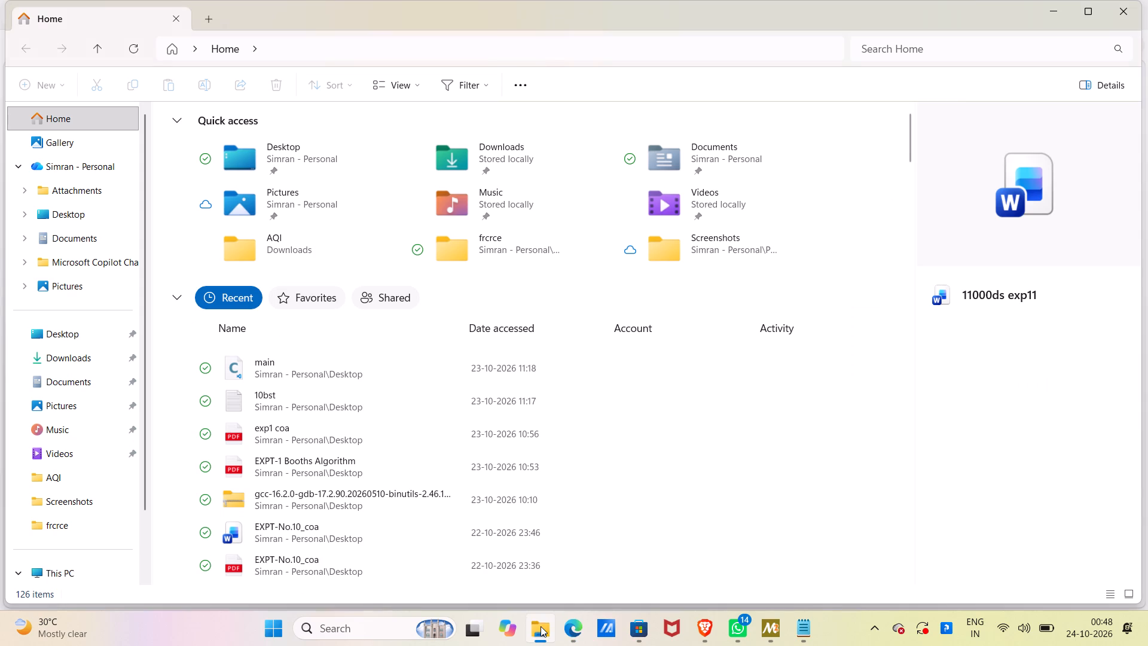
scroll(298, 465, down, 1)
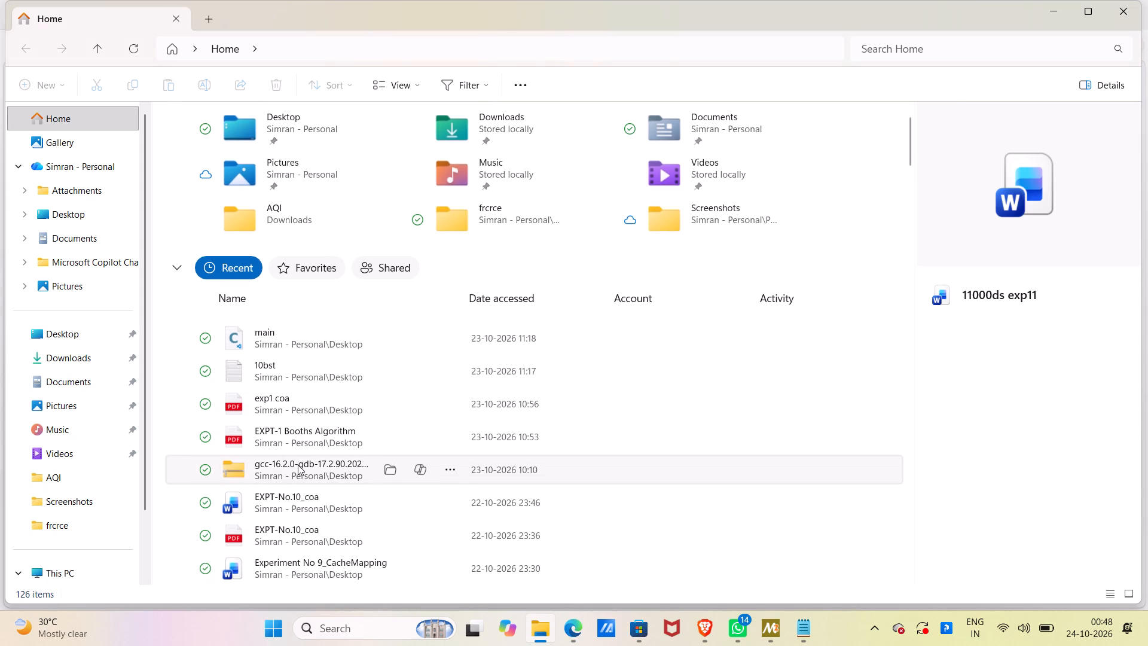
scroll(298, 465, down, 1)
double_click(267, 395)
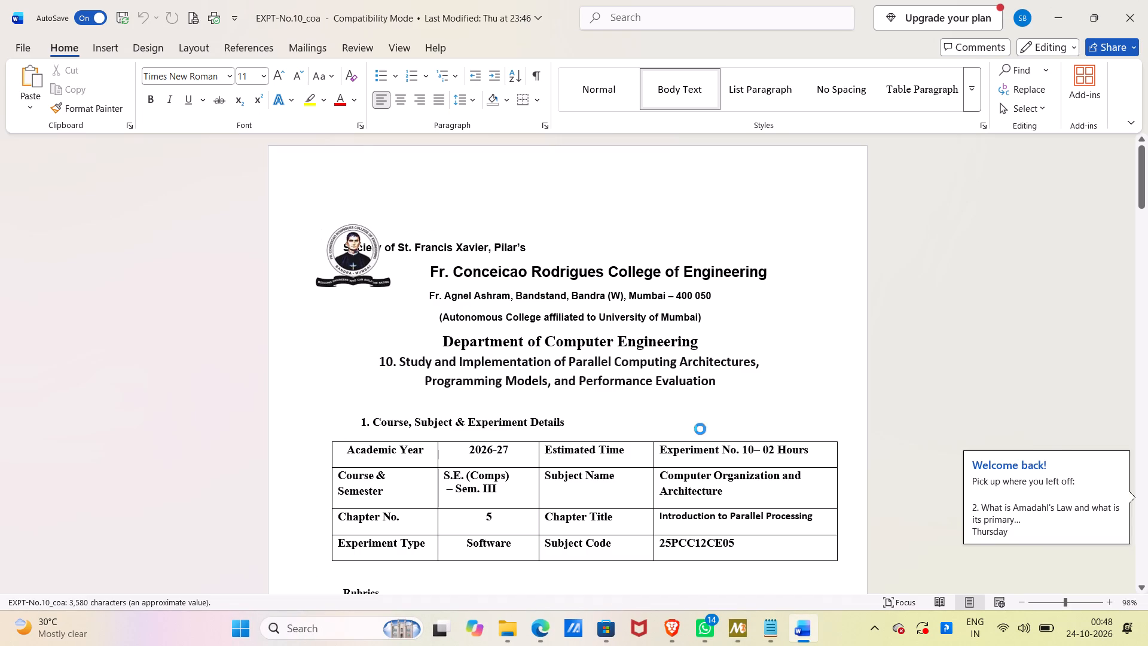
Delete the terminal screenshot under the Terminal Output label in section 6, Observation Tables & Calculations.
scroll(693, 397, down, 2)
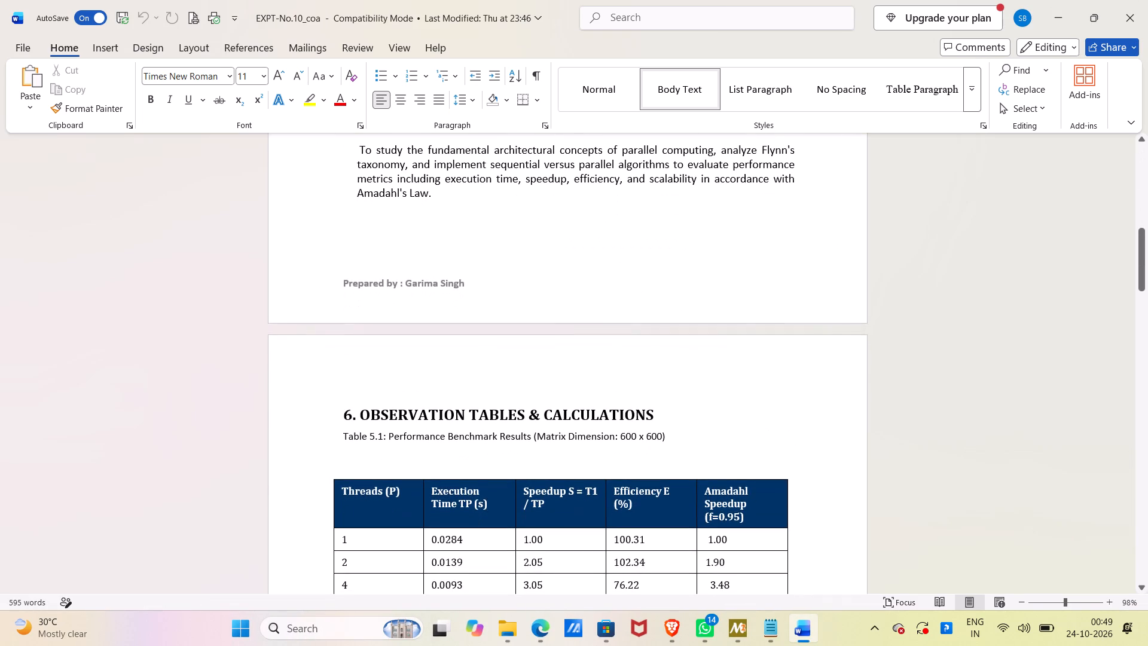
scroll(693, 390, down, 2)
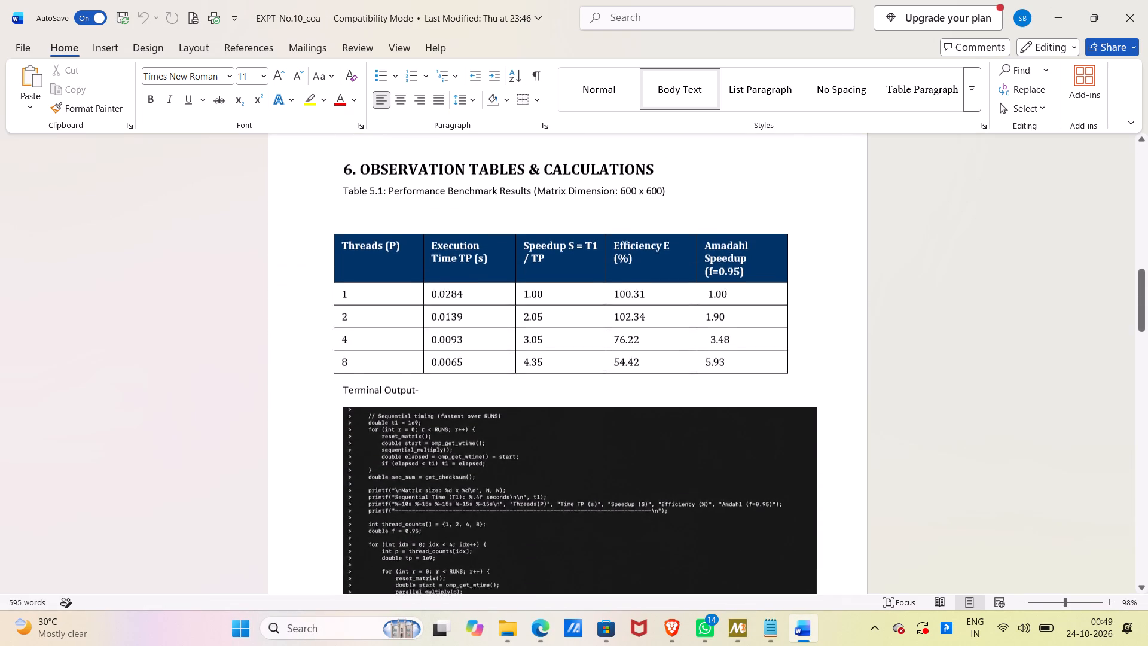
scroll(693, 390, down, 1)
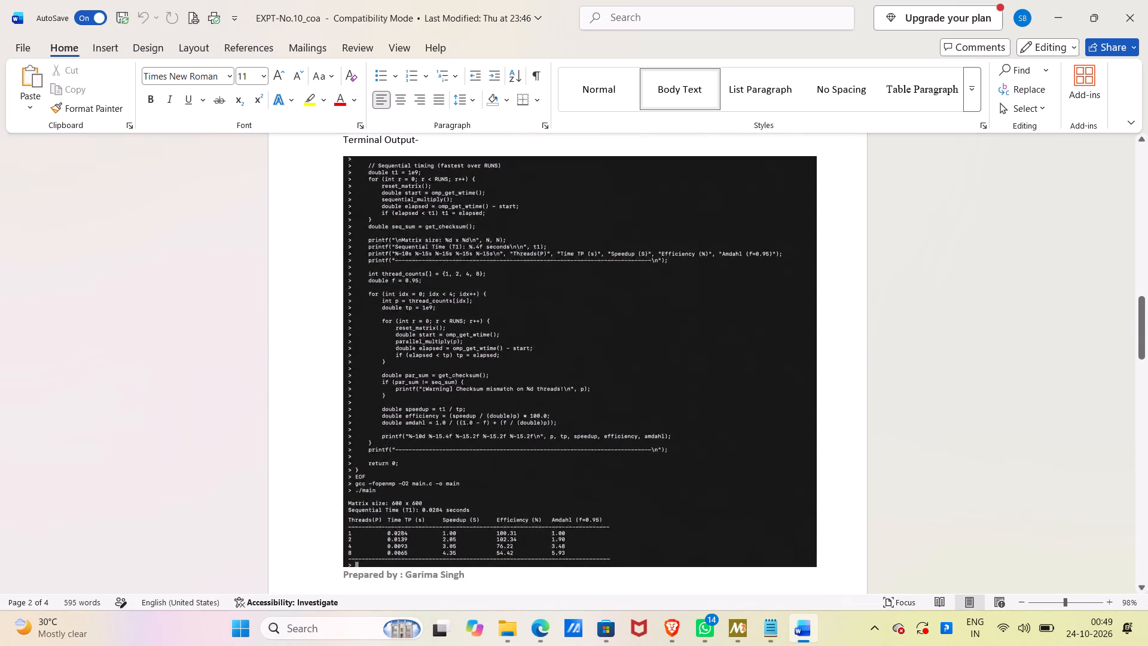
key(ctrl+minus)
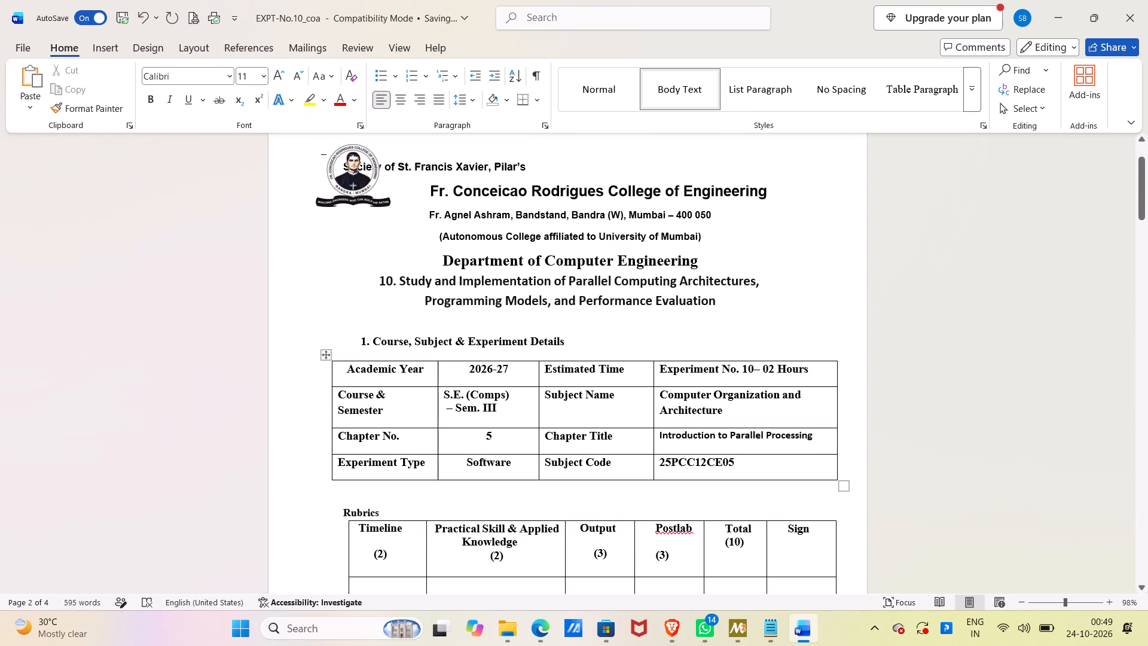
key(BackSpace)
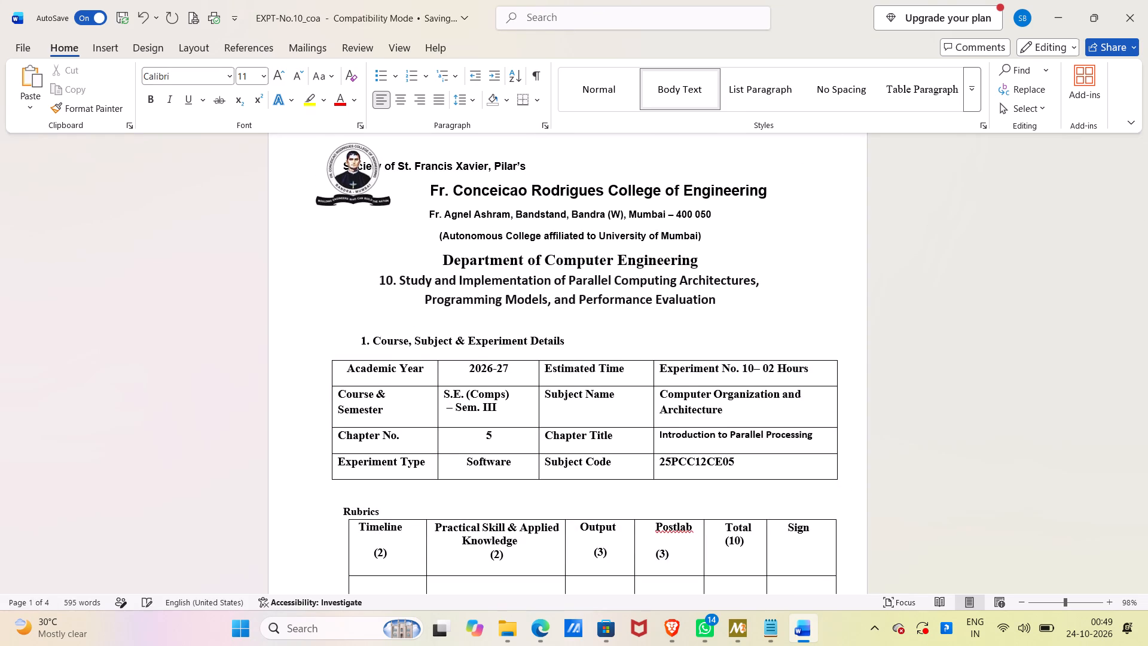
scroll(660, 427, down, 2)
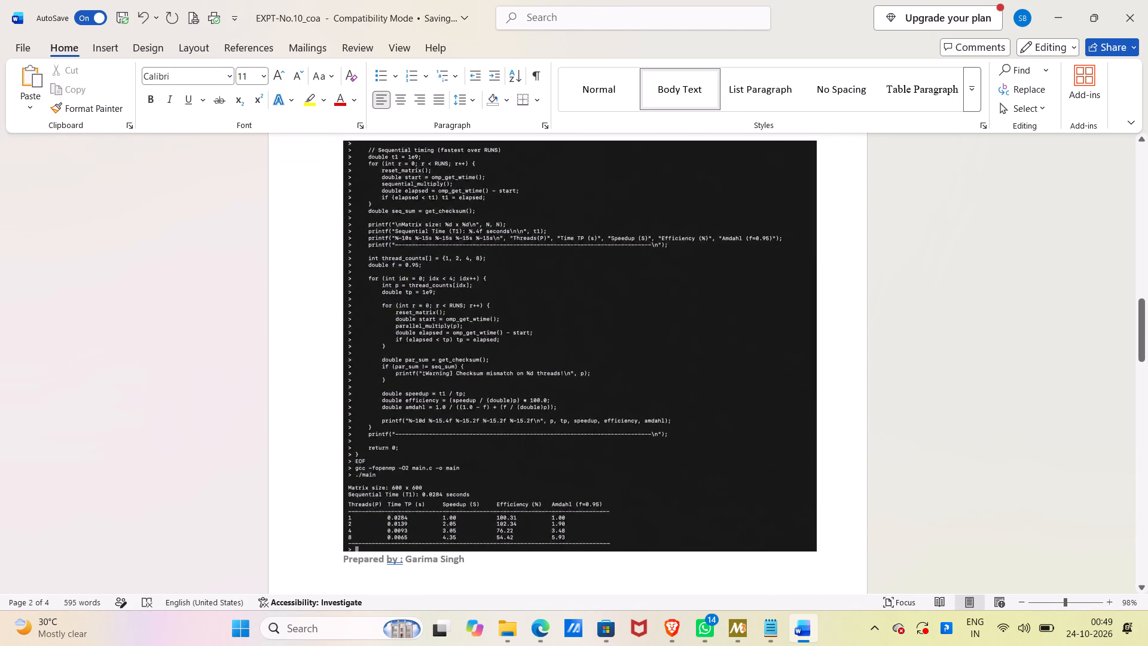
click(619, 364)
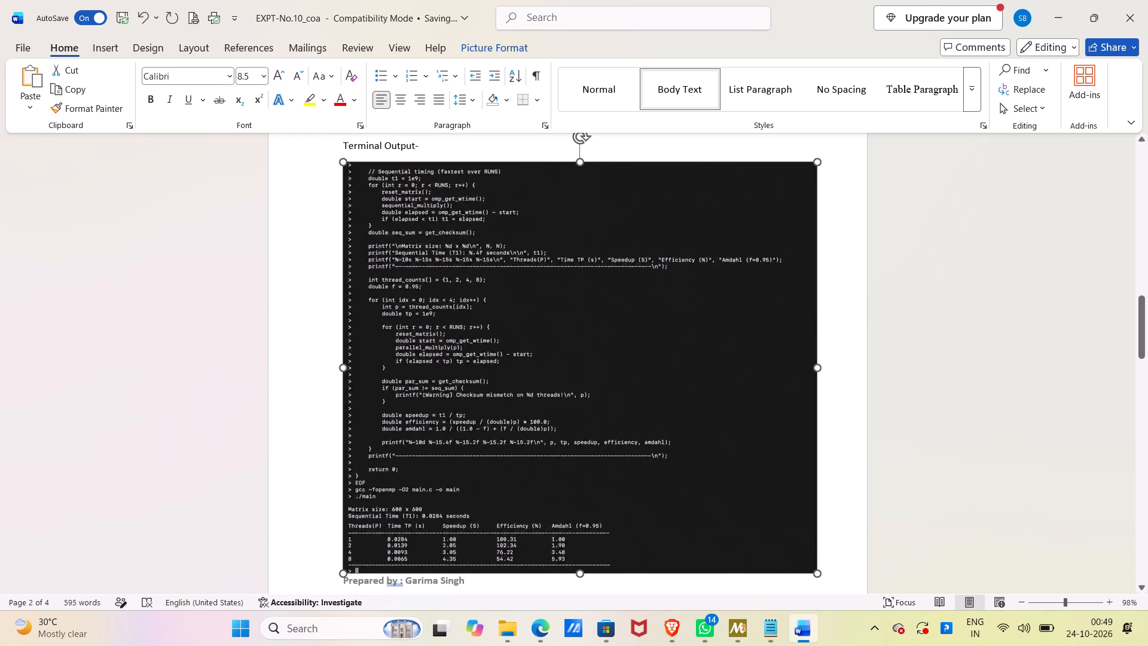
scroll(719, 435, down, 1)
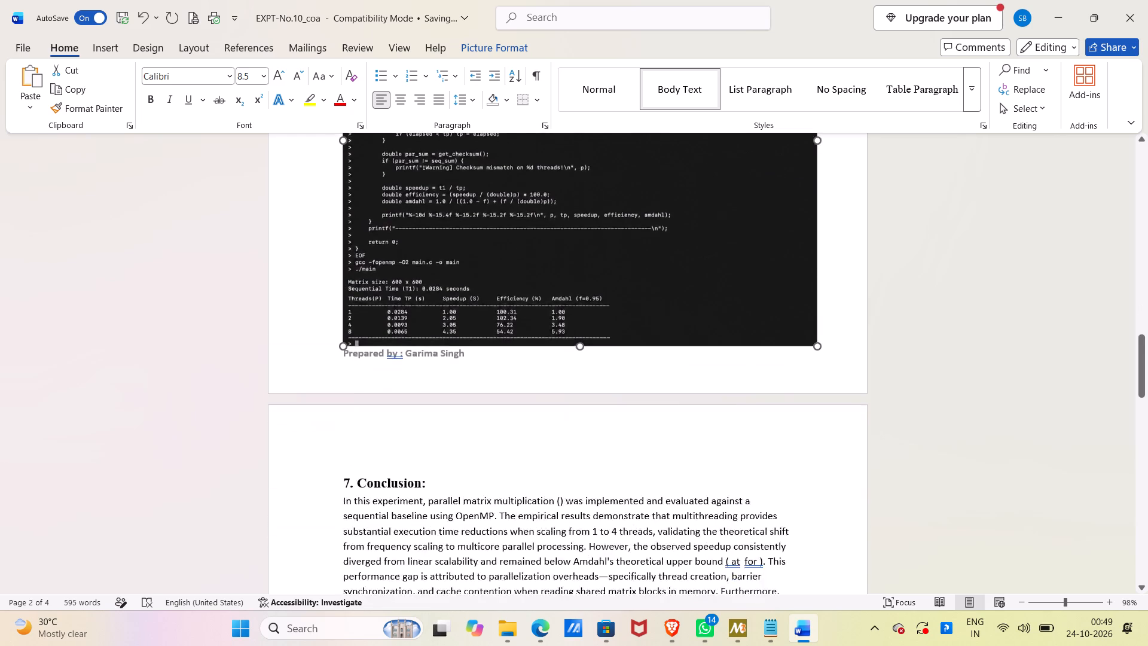
scroll(719, 435, down, 1)
scroll(719, 435, up, 1)
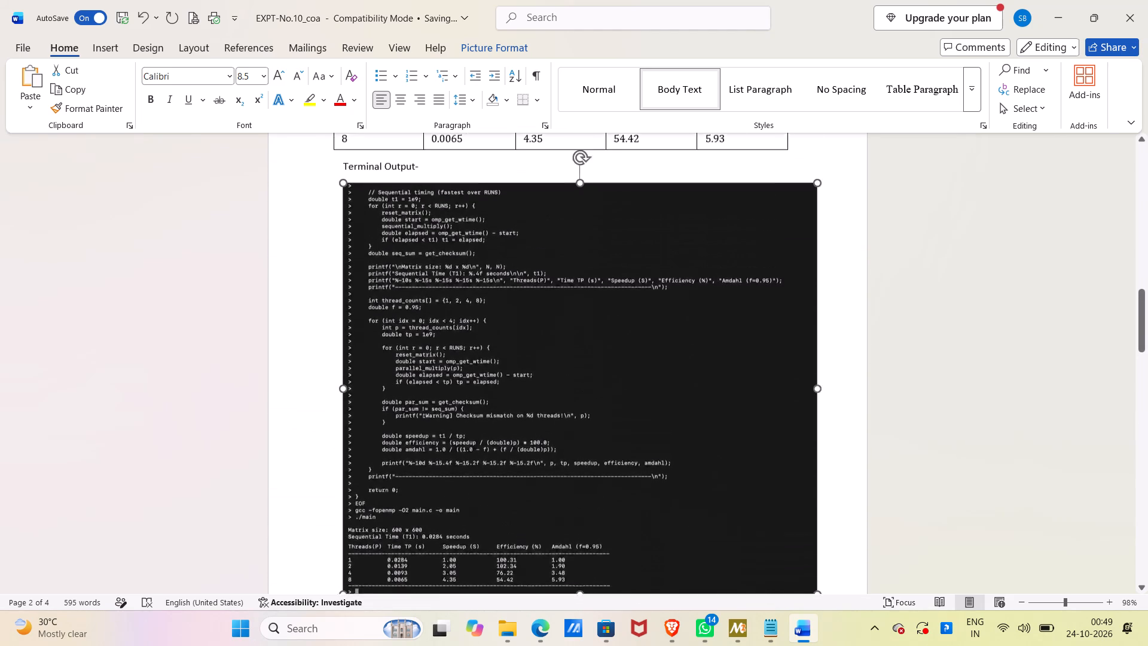
key(Delete)
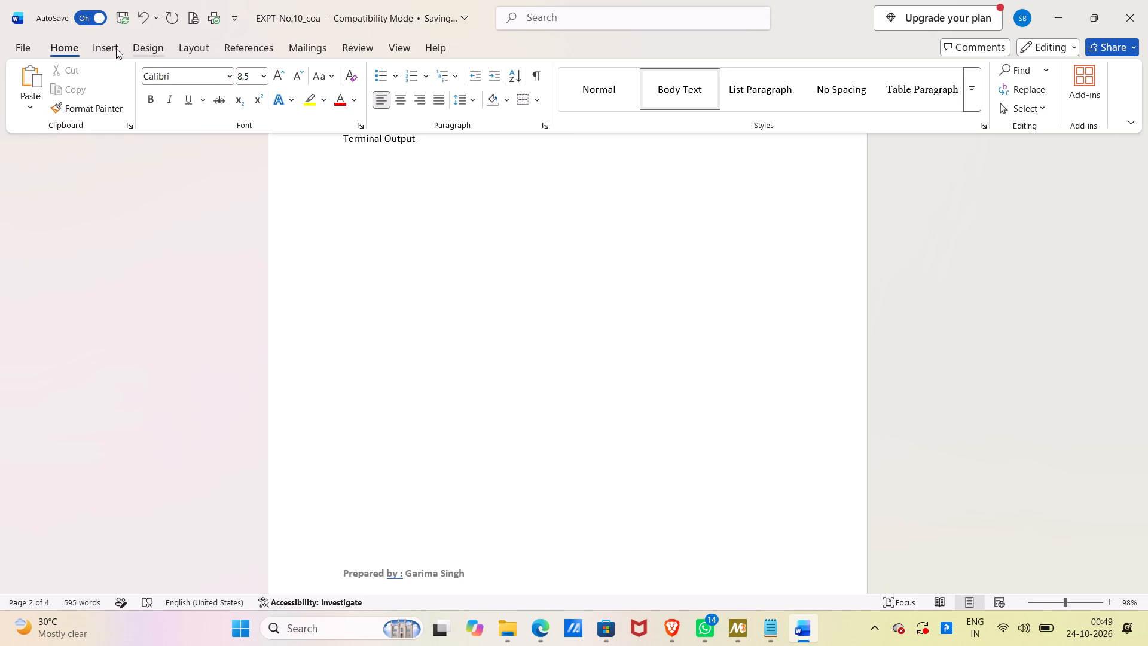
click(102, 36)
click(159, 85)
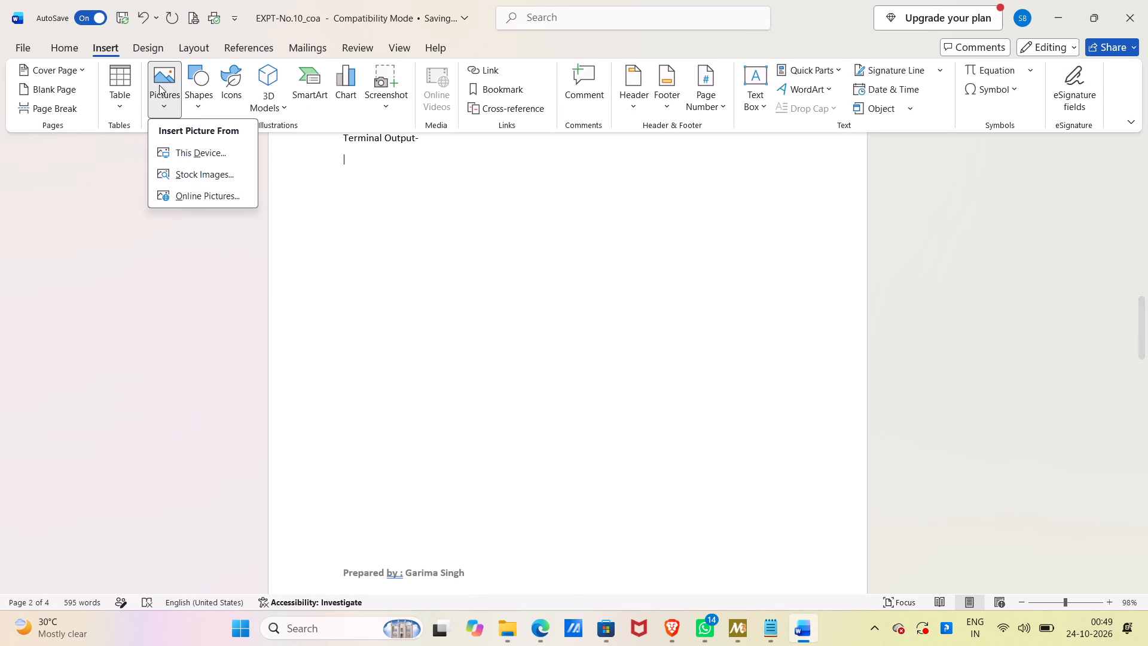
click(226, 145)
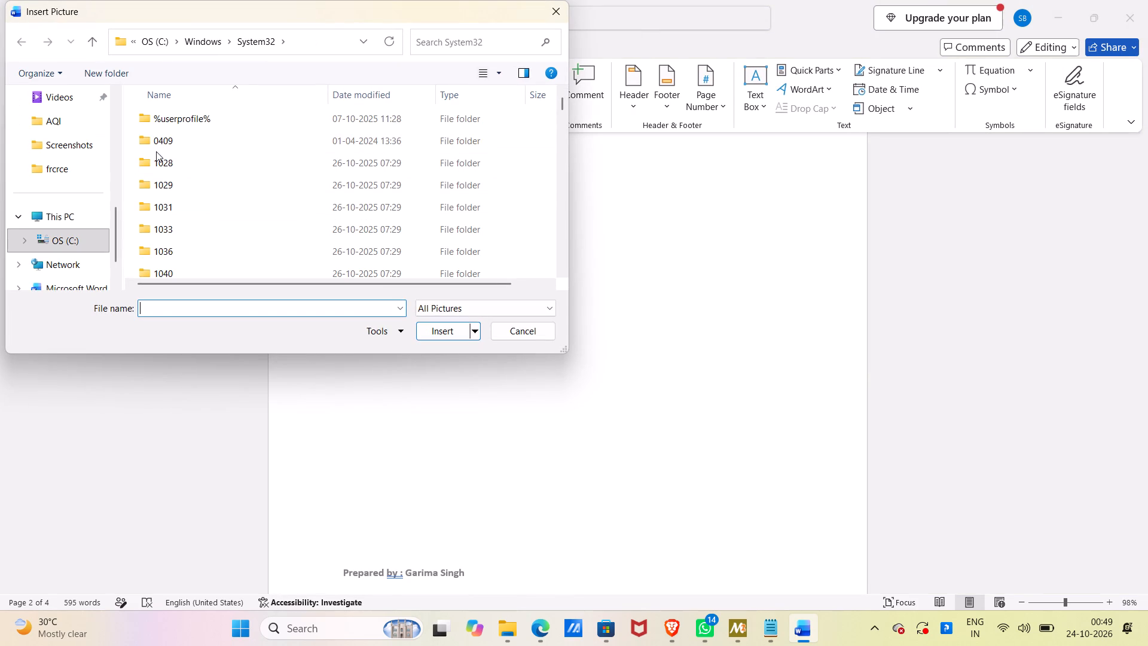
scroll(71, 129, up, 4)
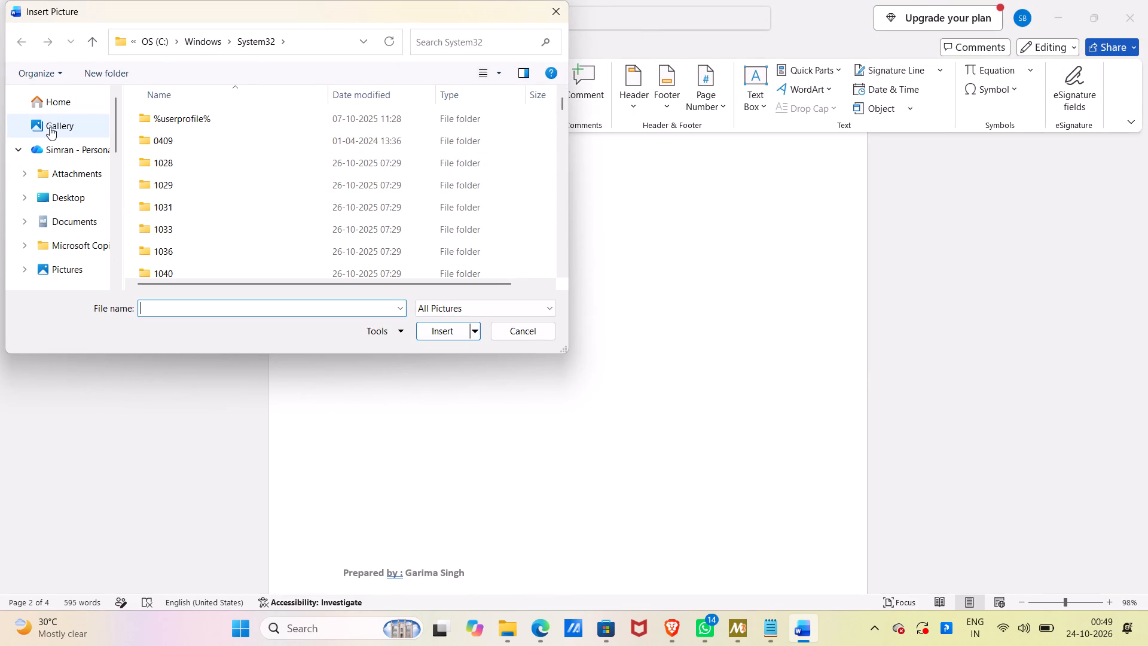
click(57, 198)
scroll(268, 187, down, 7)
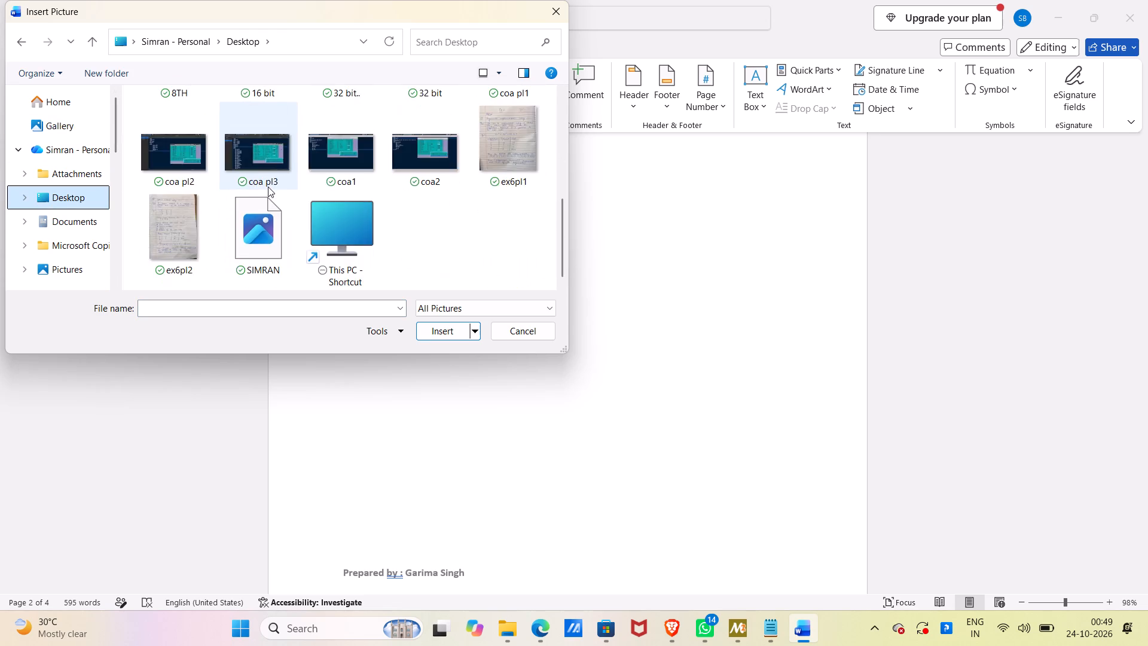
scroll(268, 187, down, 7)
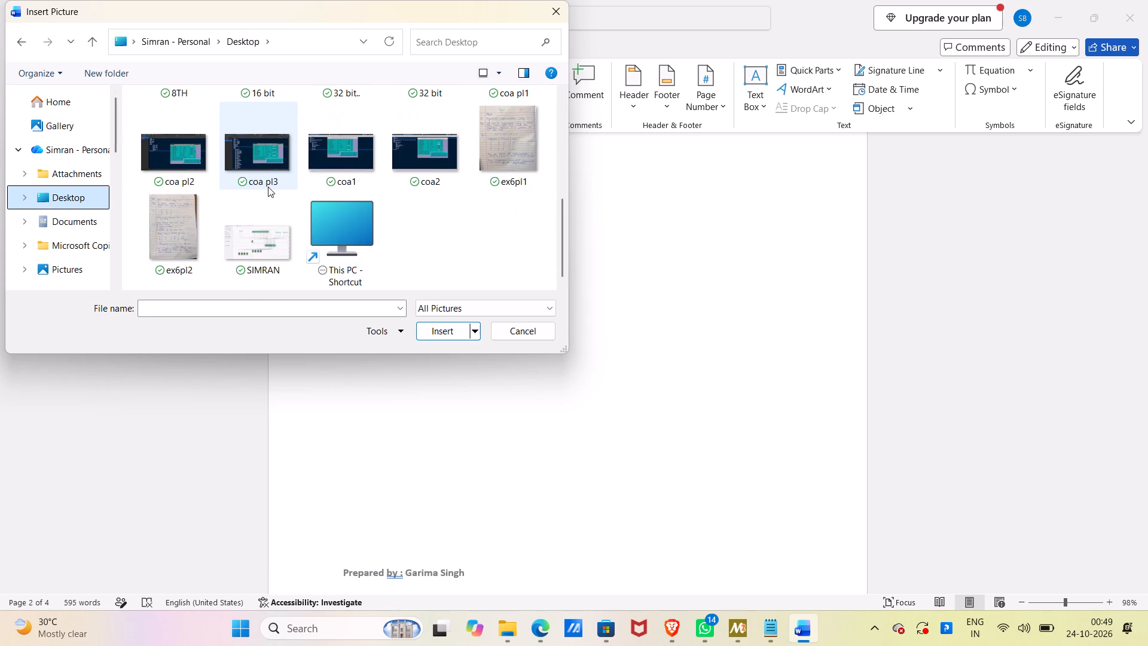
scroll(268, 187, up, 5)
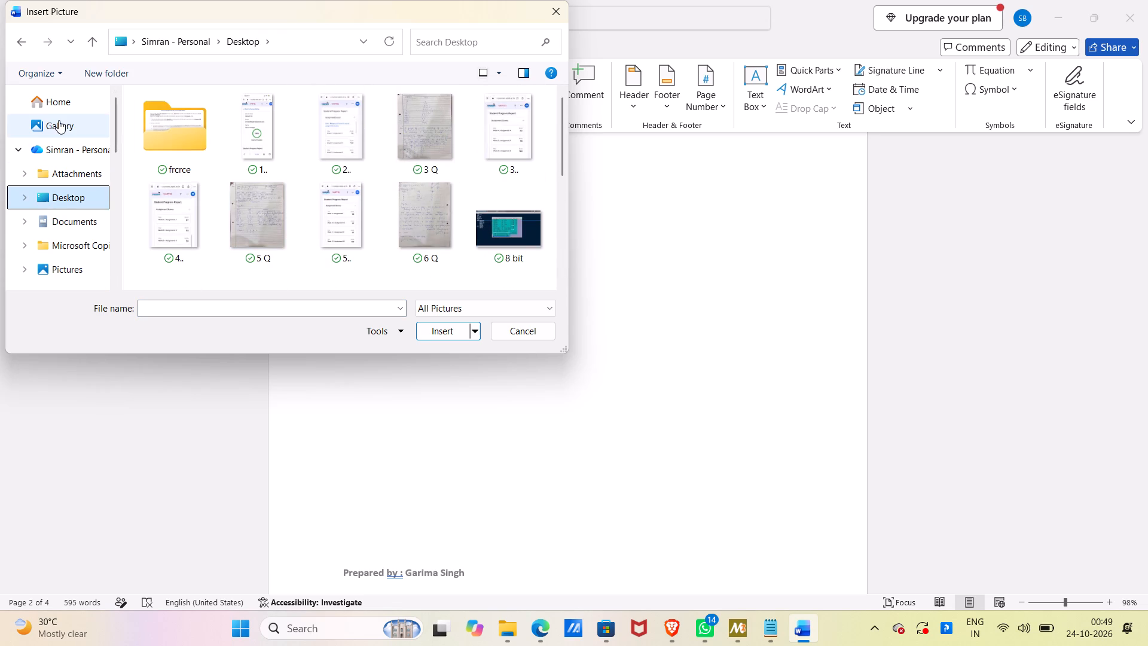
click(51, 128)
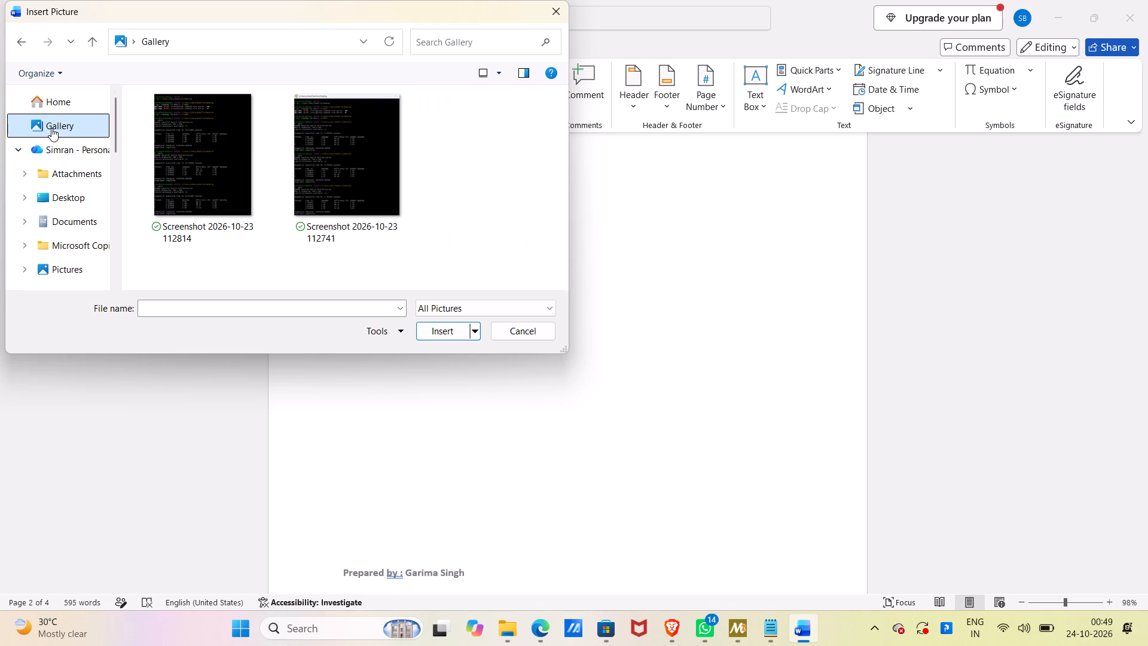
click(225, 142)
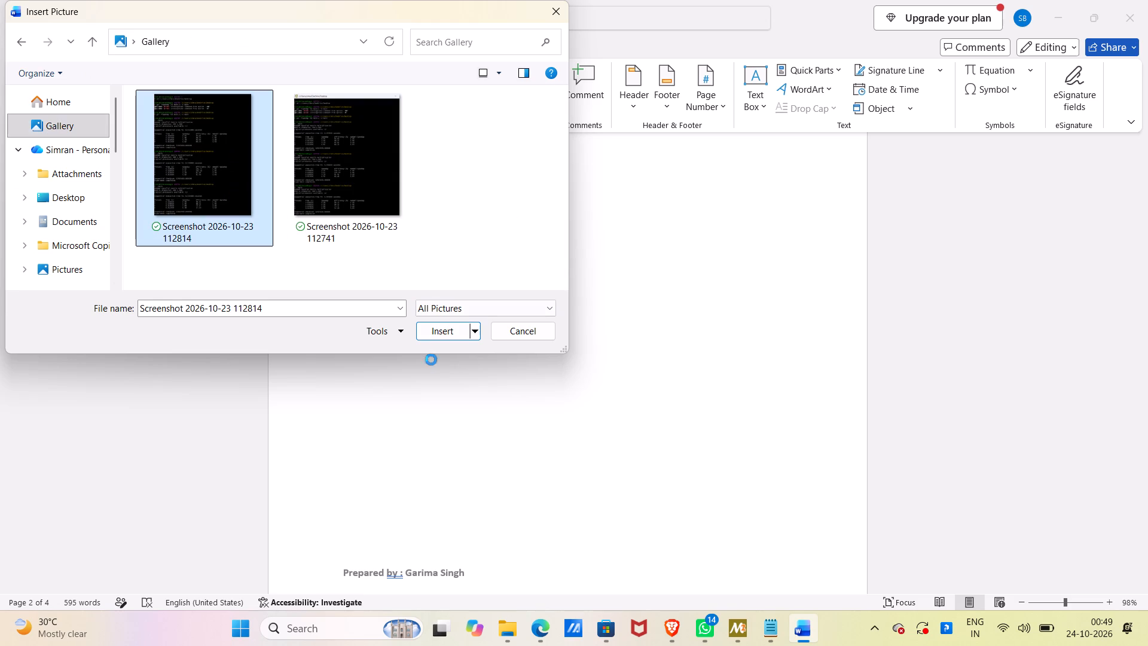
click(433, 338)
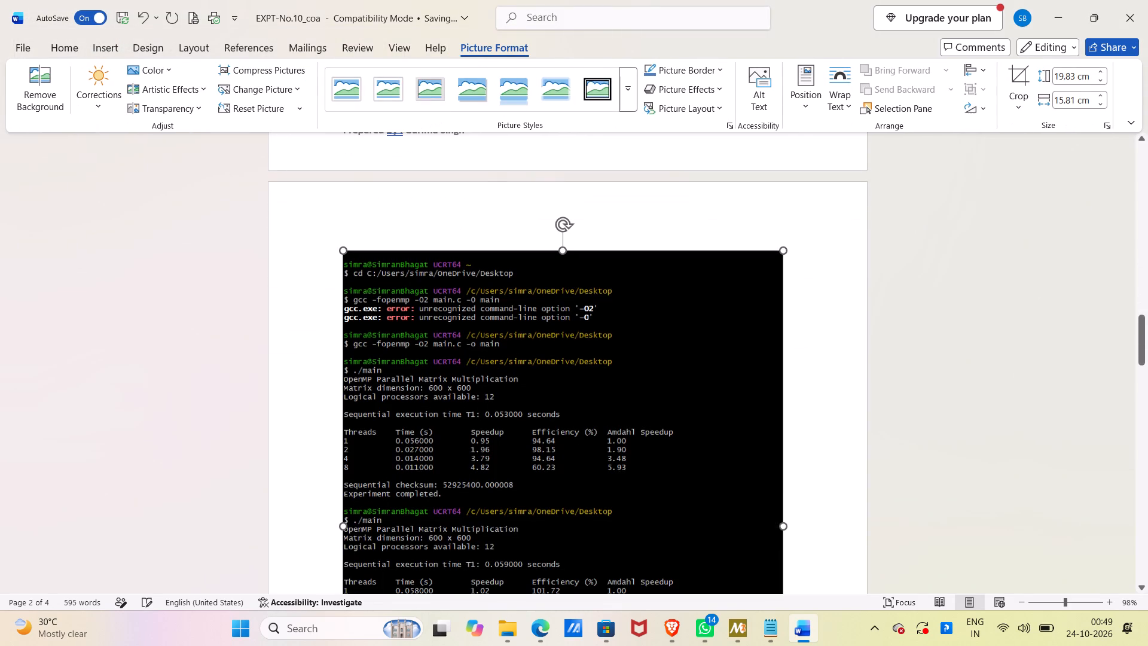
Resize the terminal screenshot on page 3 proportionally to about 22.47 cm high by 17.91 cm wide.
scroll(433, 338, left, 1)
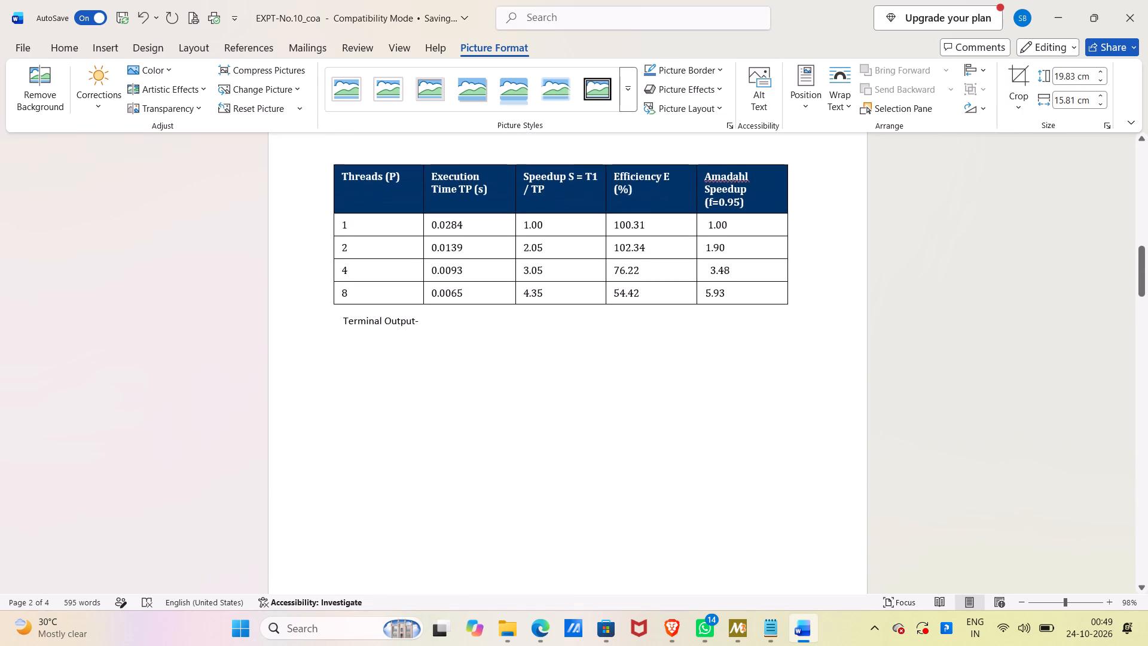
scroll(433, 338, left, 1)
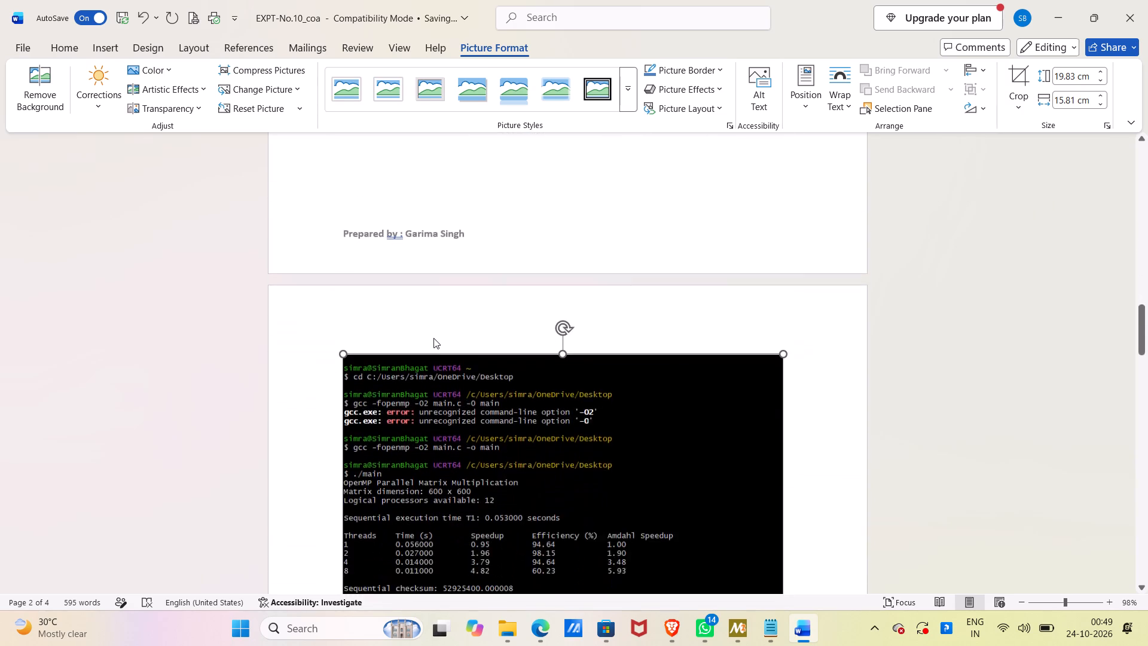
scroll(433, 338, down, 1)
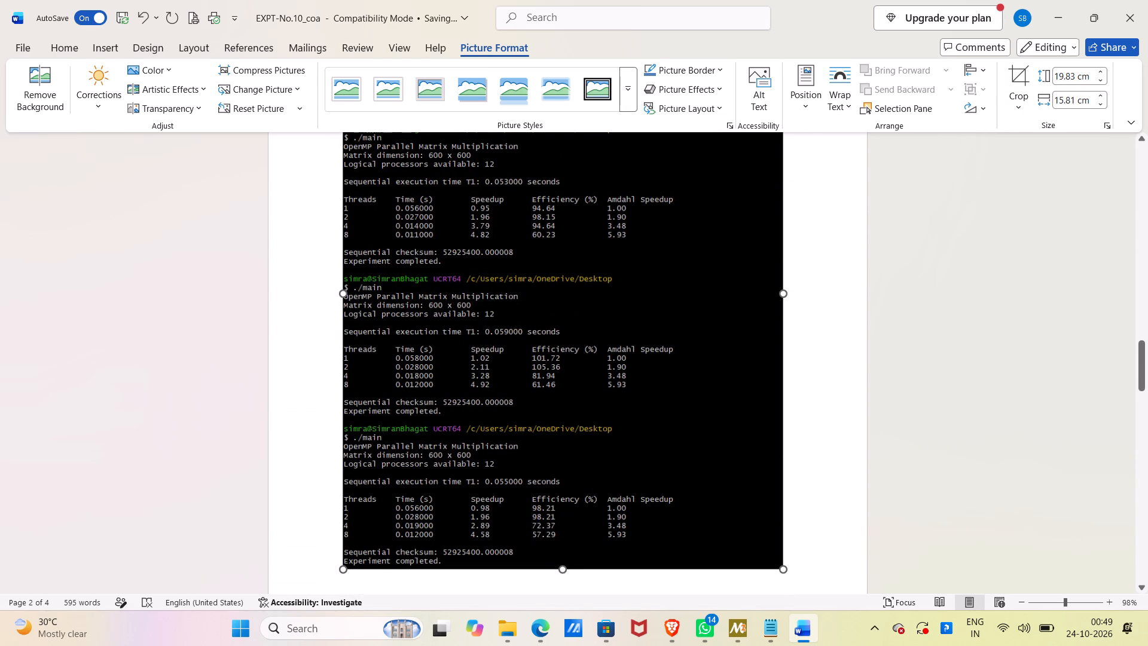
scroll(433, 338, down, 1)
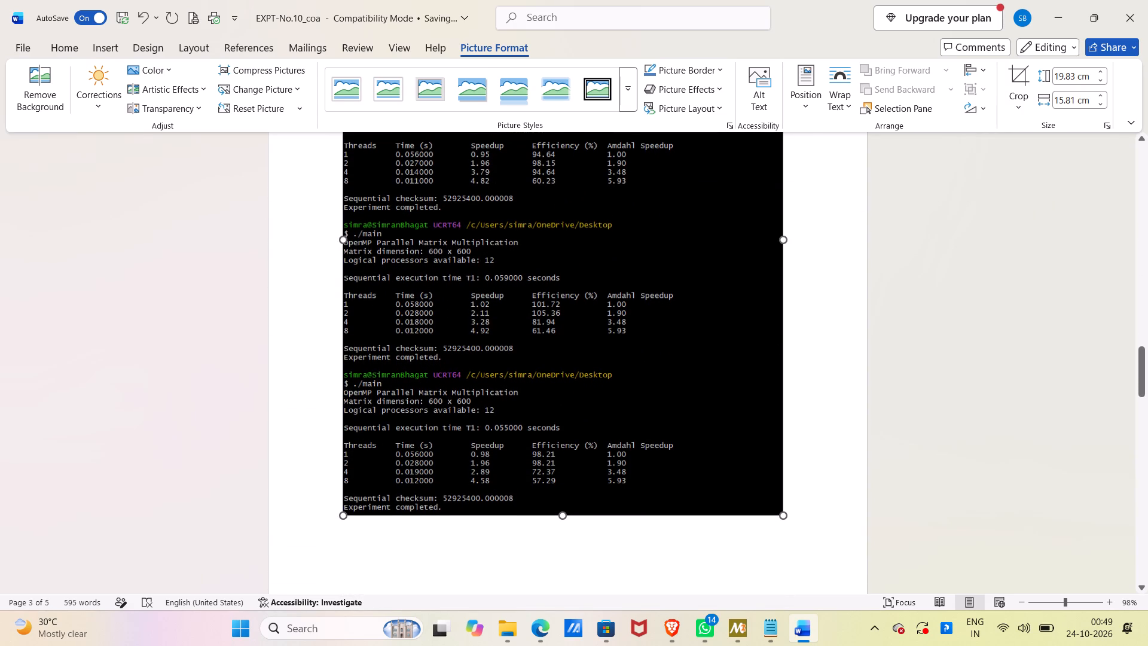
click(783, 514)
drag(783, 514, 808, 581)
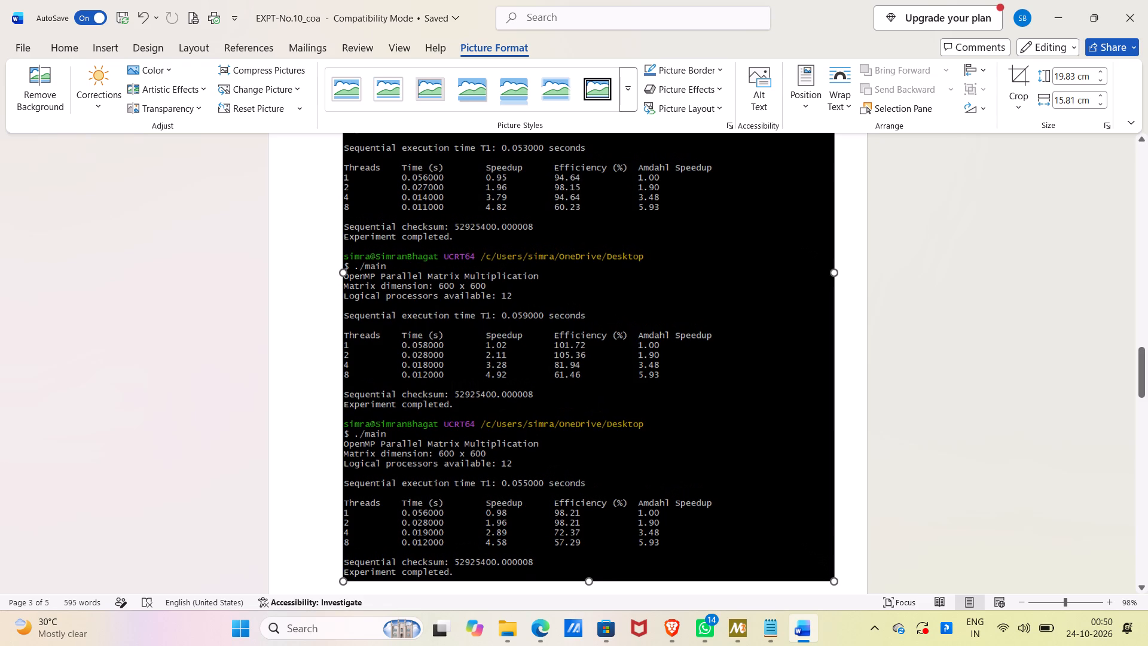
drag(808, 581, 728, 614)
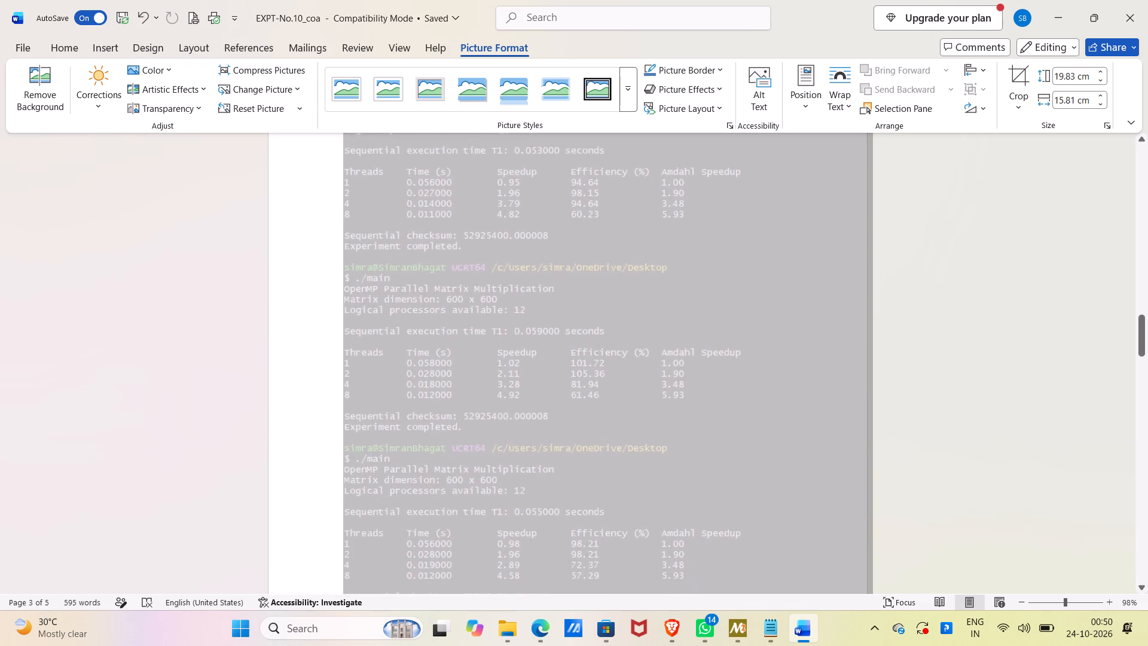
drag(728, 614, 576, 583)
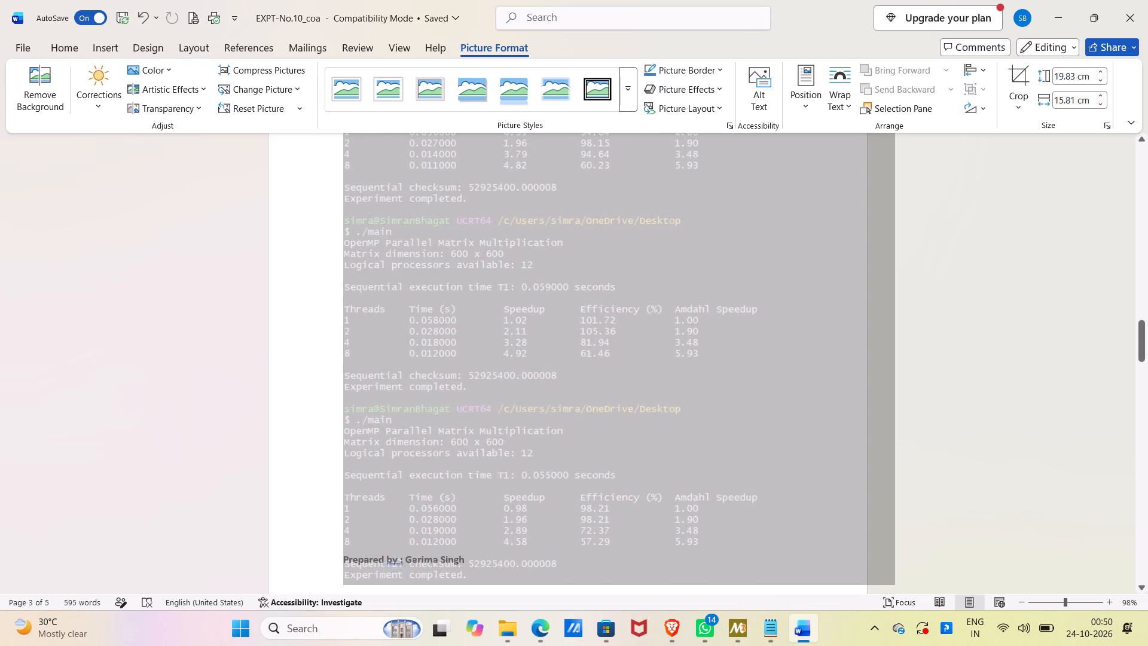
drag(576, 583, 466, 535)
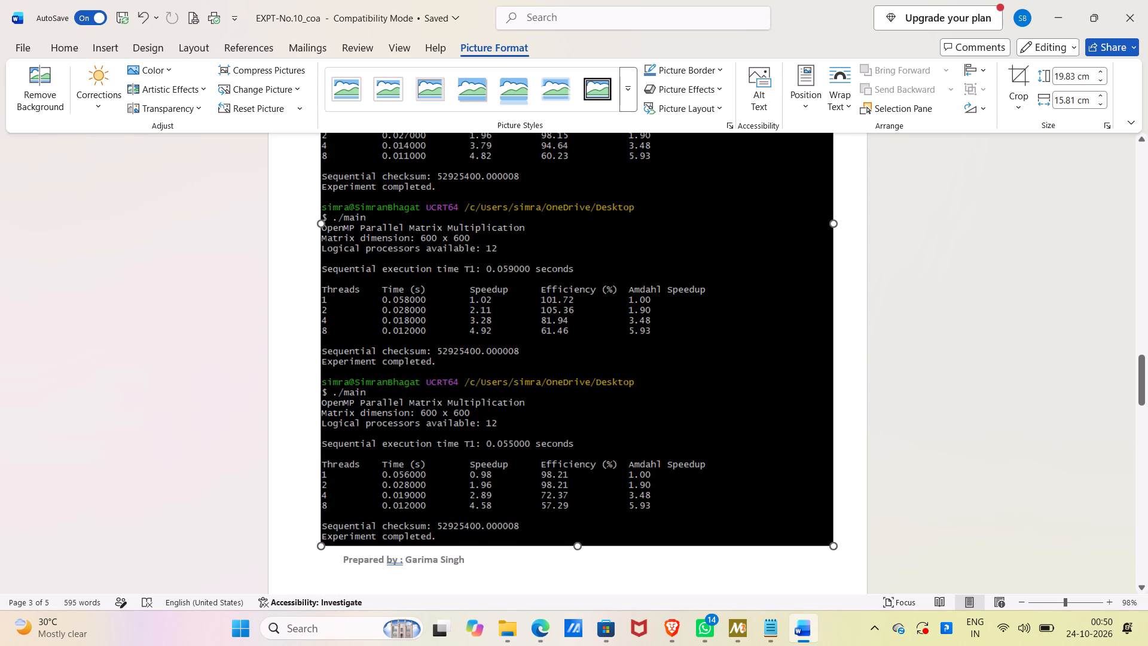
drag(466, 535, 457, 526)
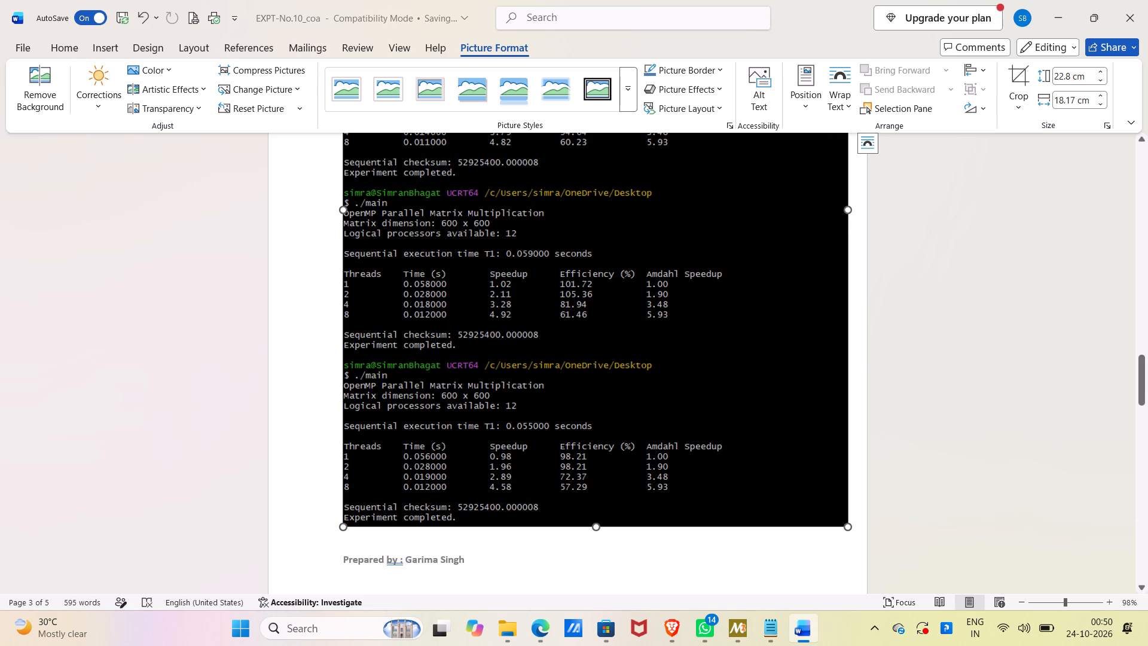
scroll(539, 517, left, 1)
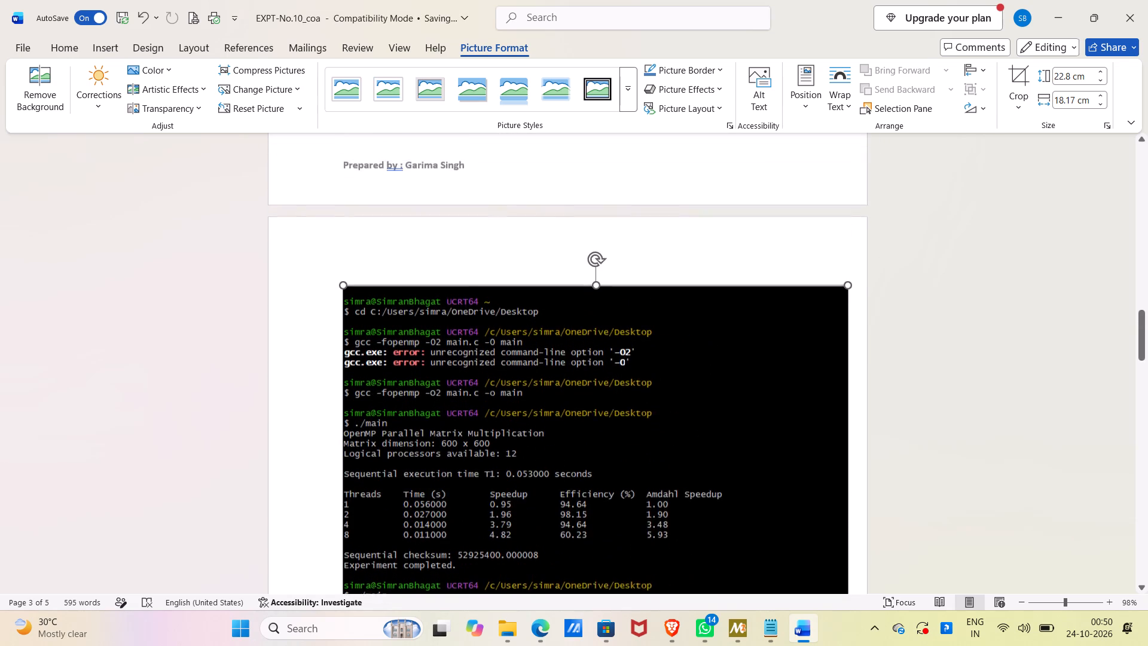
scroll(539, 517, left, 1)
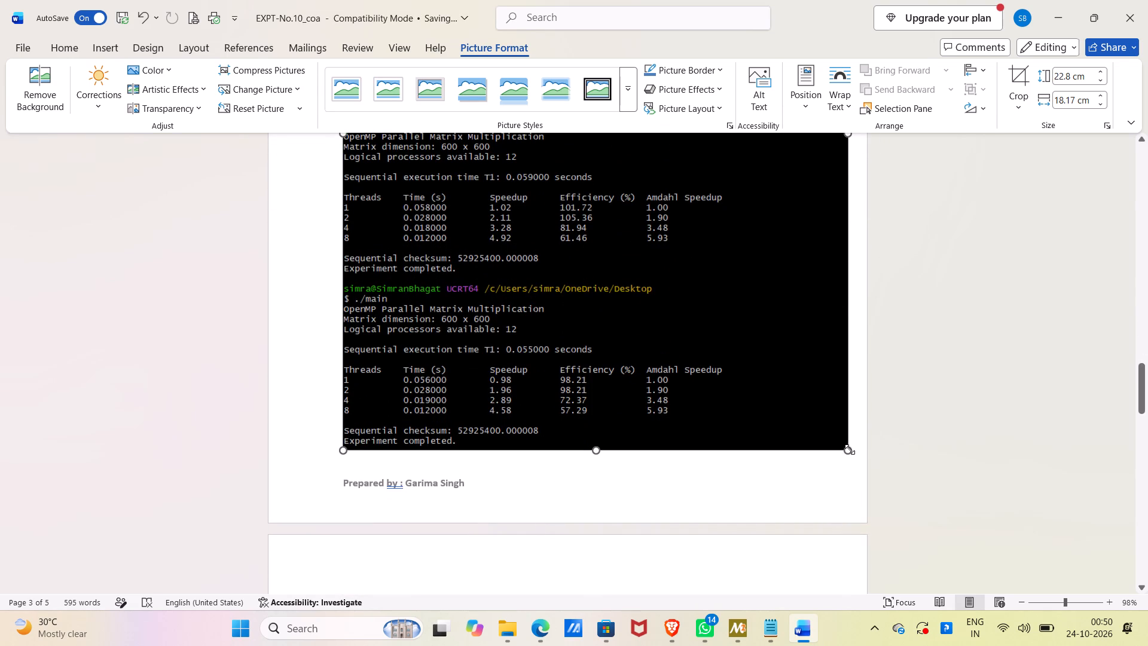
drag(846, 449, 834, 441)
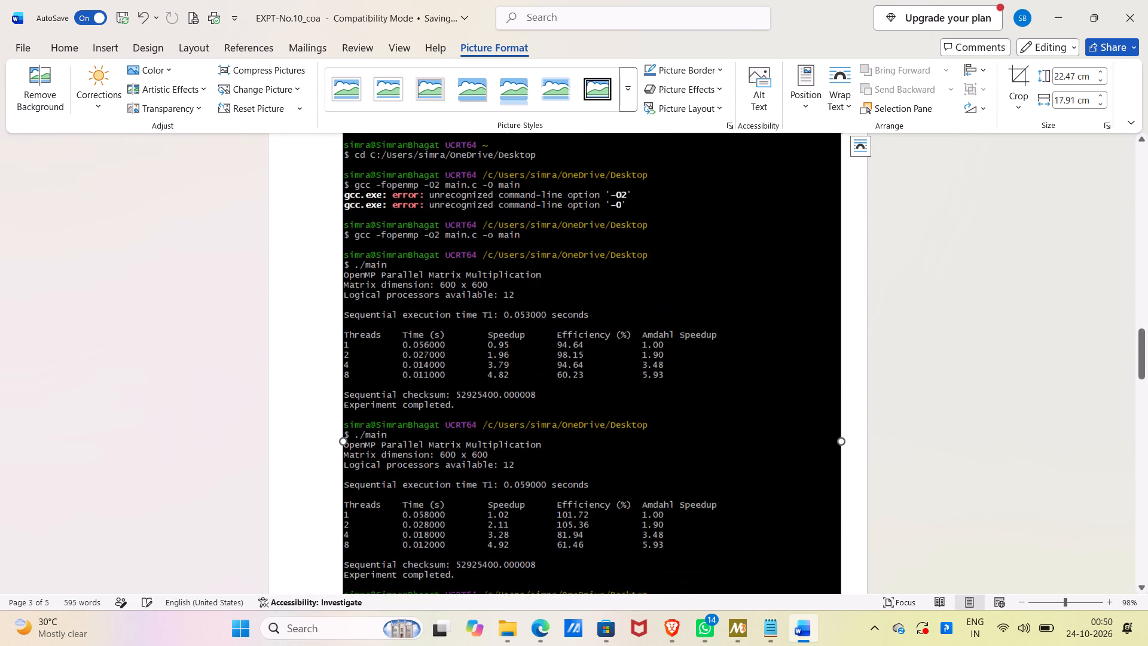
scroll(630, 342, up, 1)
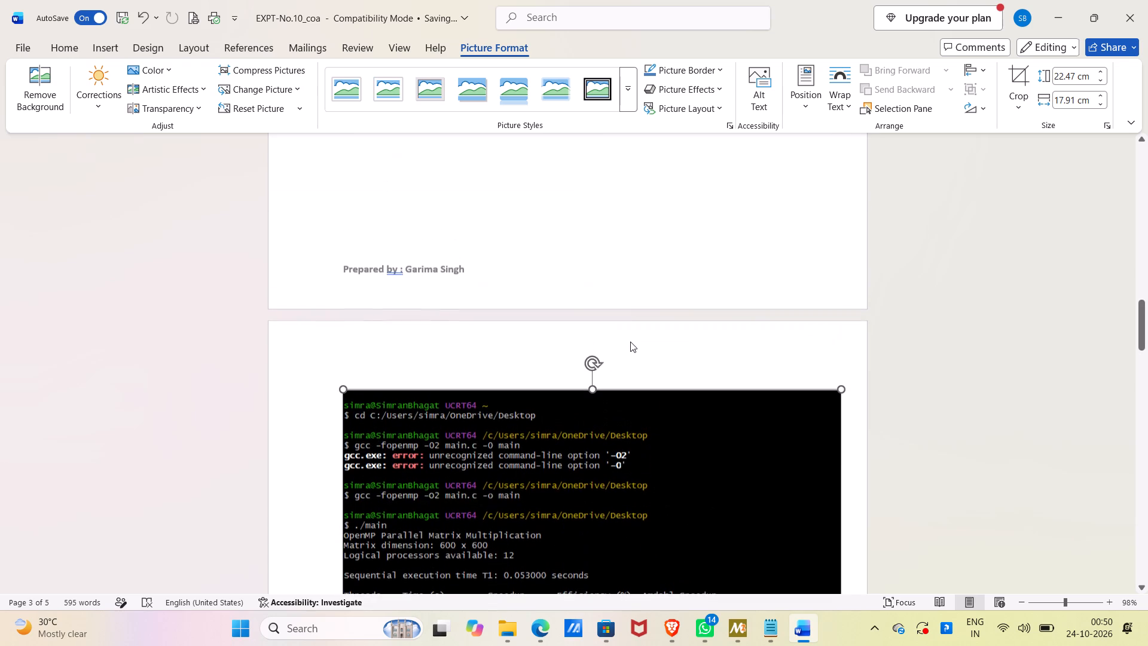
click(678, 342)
Delete the "Terminal Output-" label below the threads and speedup table on page 2.
scroll(678, 342, down, 1)
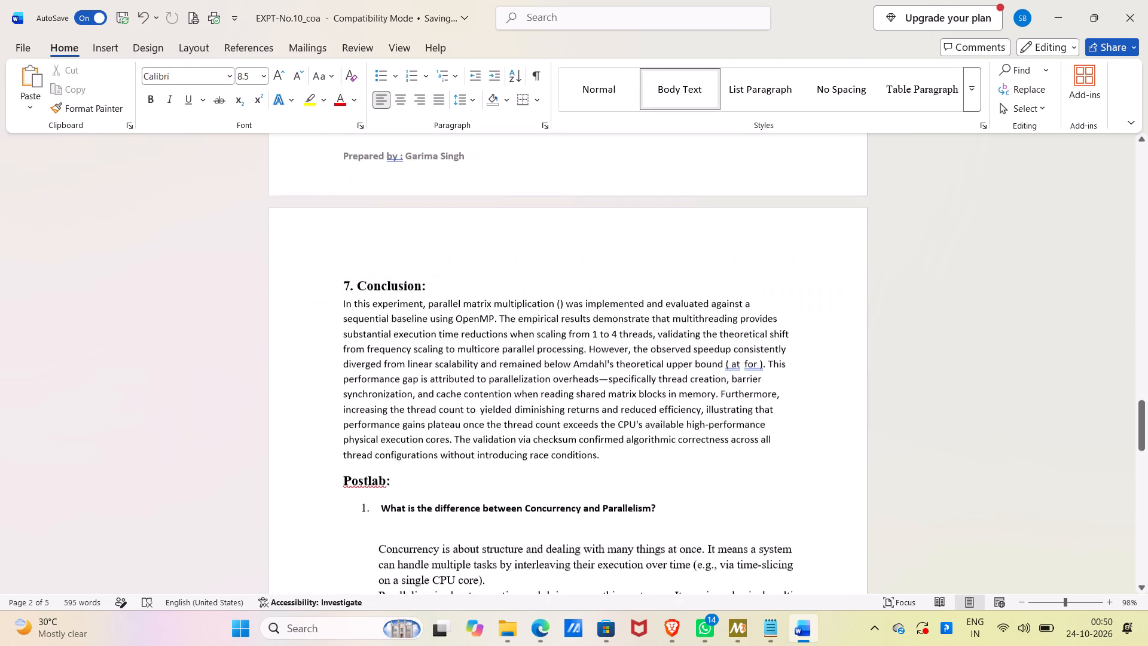
scroll(678, 342, down, 1)
scroll(678, 342, up, 1)
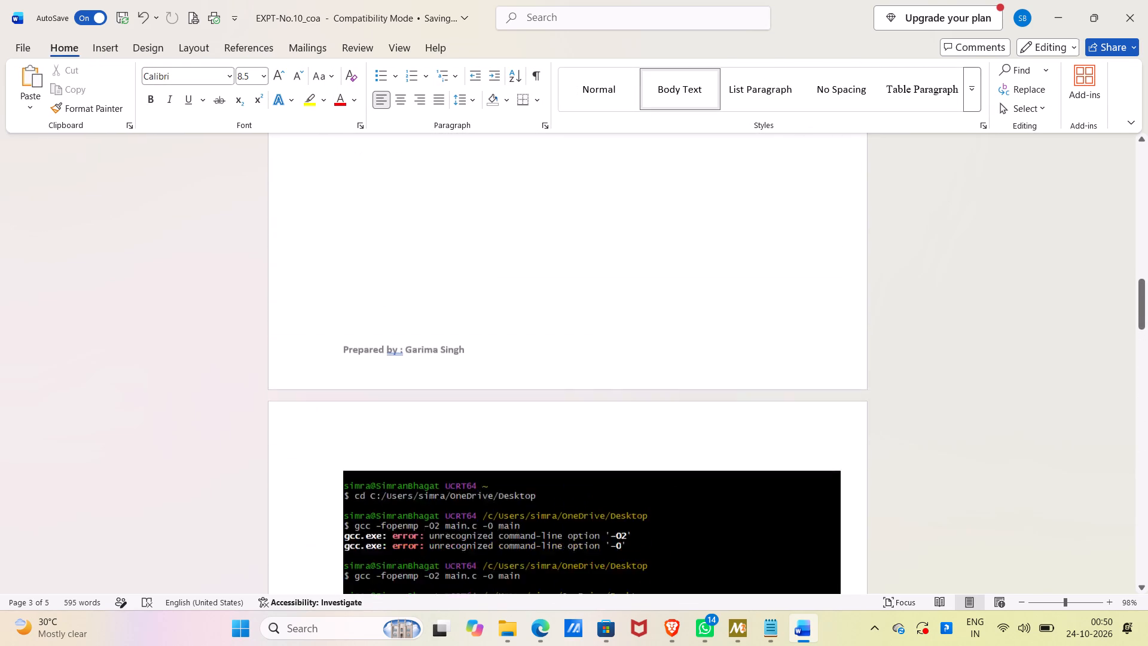
scroll(678, 342, up, 2)
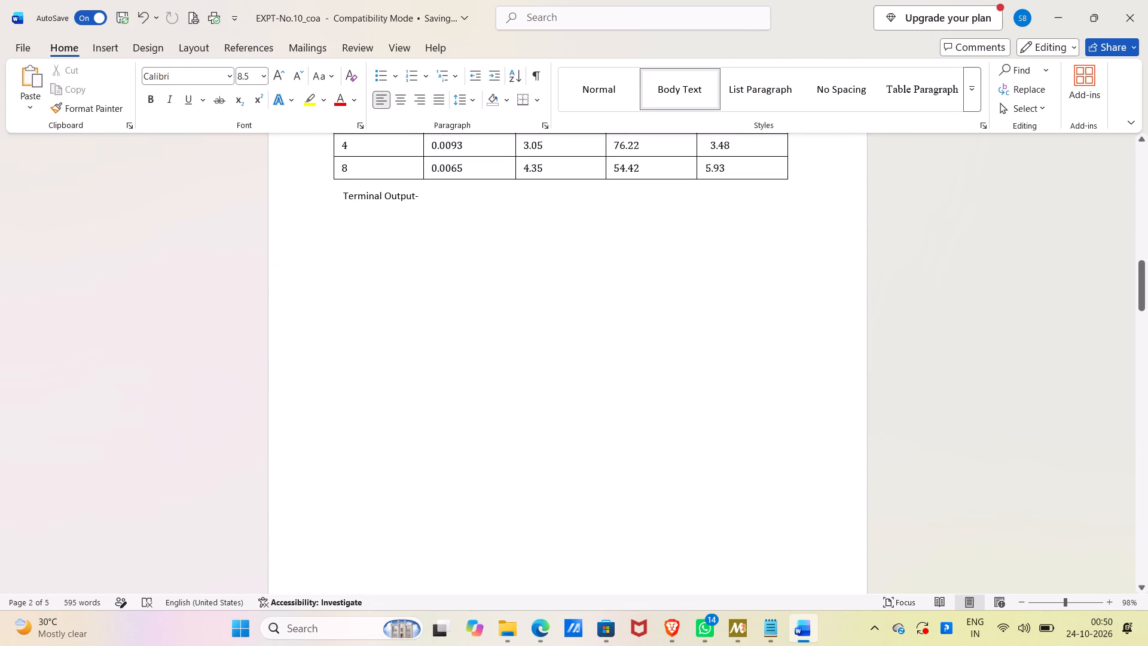
click(439, 186)
key(BackSpace)
key(BackSpace)
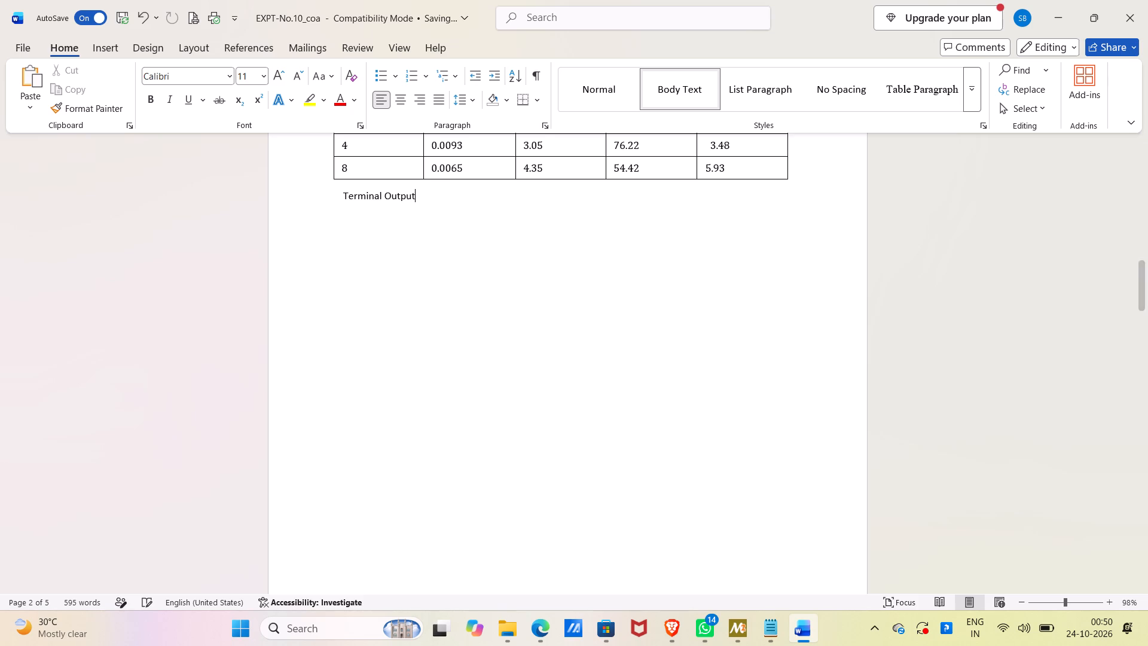
key(BackSpace)
key(BackSpace)
key(BackSpace)
key(BackSpace)
key(BackSpace)
key(BackSpace)
key(BackSpace)
key(BackSpace)
key(BackSpace)
key(BackSpace)
key(BackSpace)
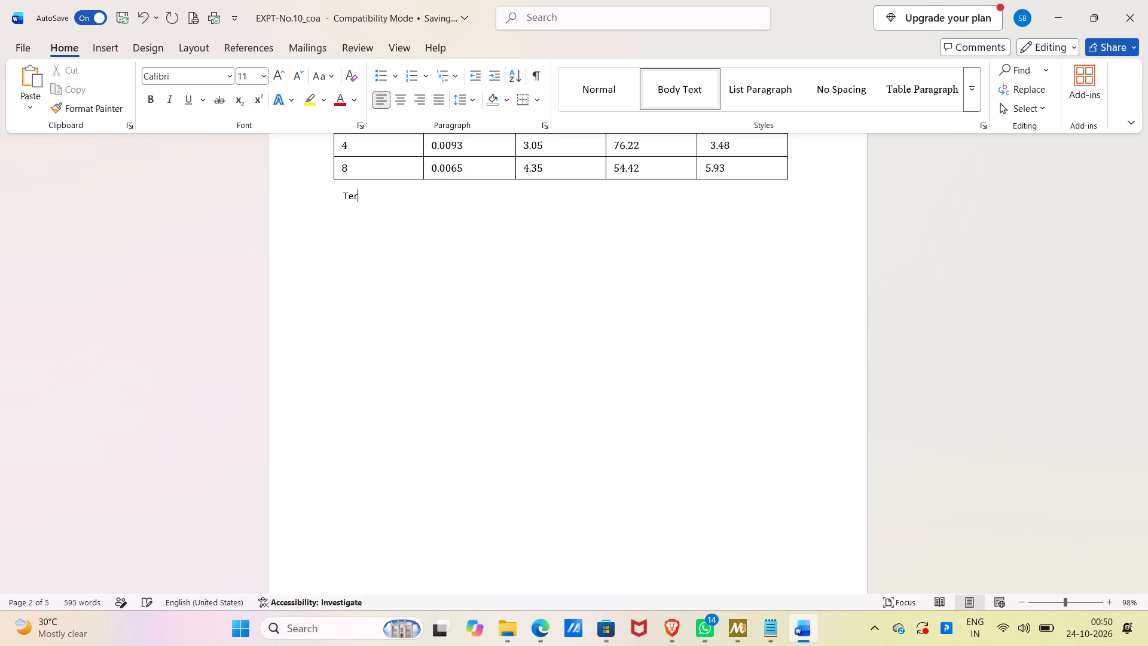
key(BackSpace)
key(BackSpace)
key(BackSpace)
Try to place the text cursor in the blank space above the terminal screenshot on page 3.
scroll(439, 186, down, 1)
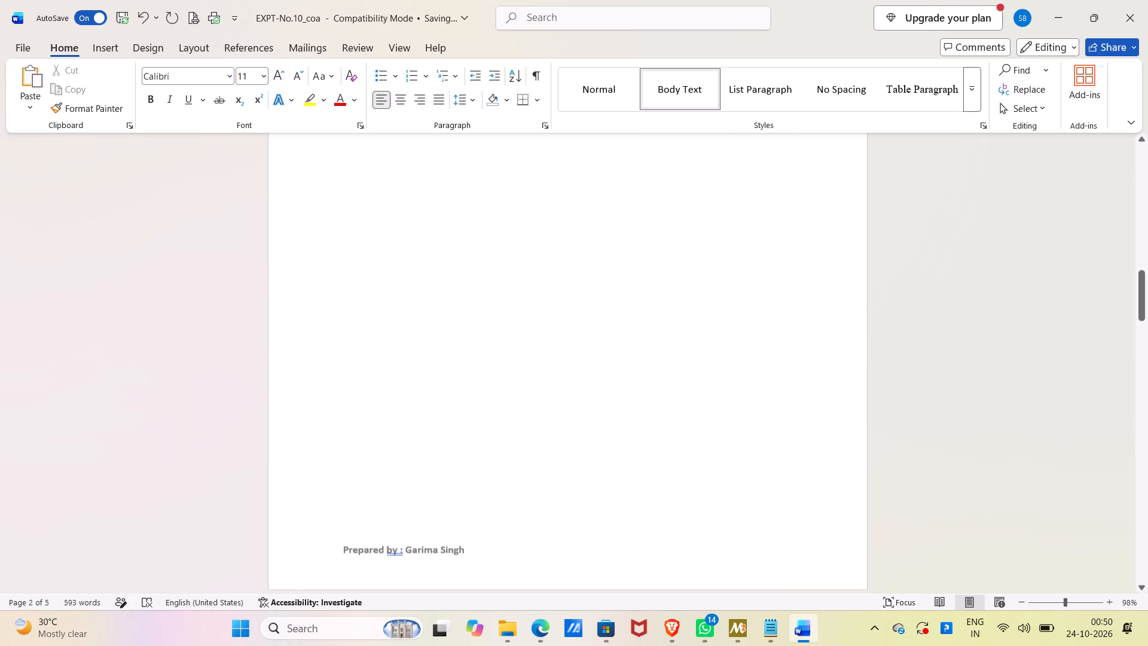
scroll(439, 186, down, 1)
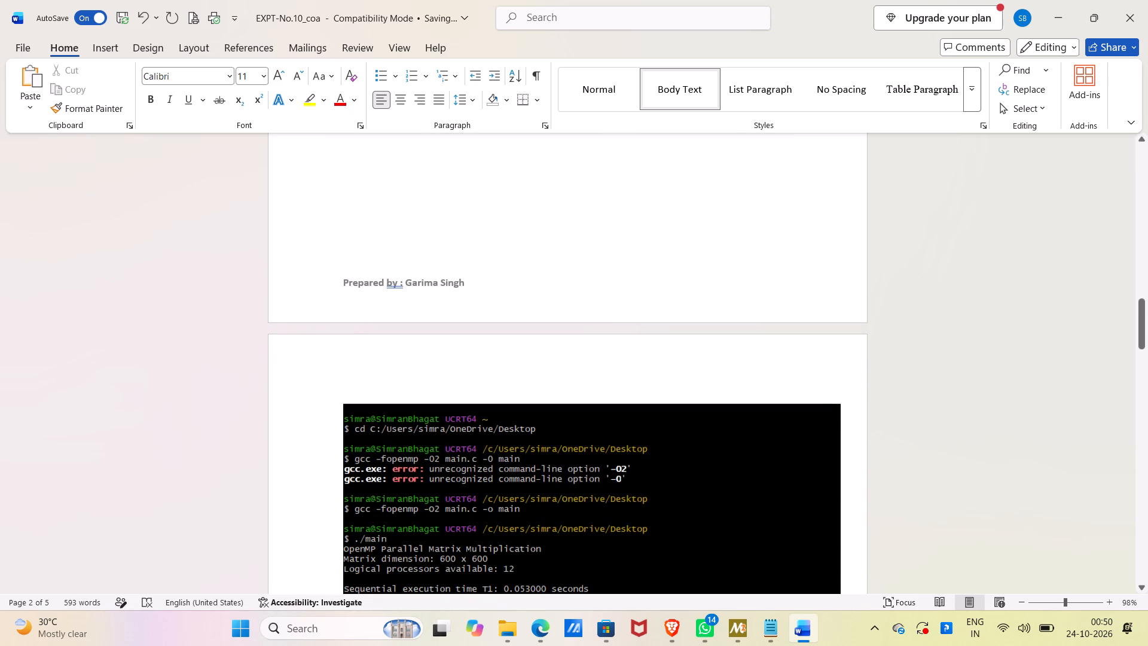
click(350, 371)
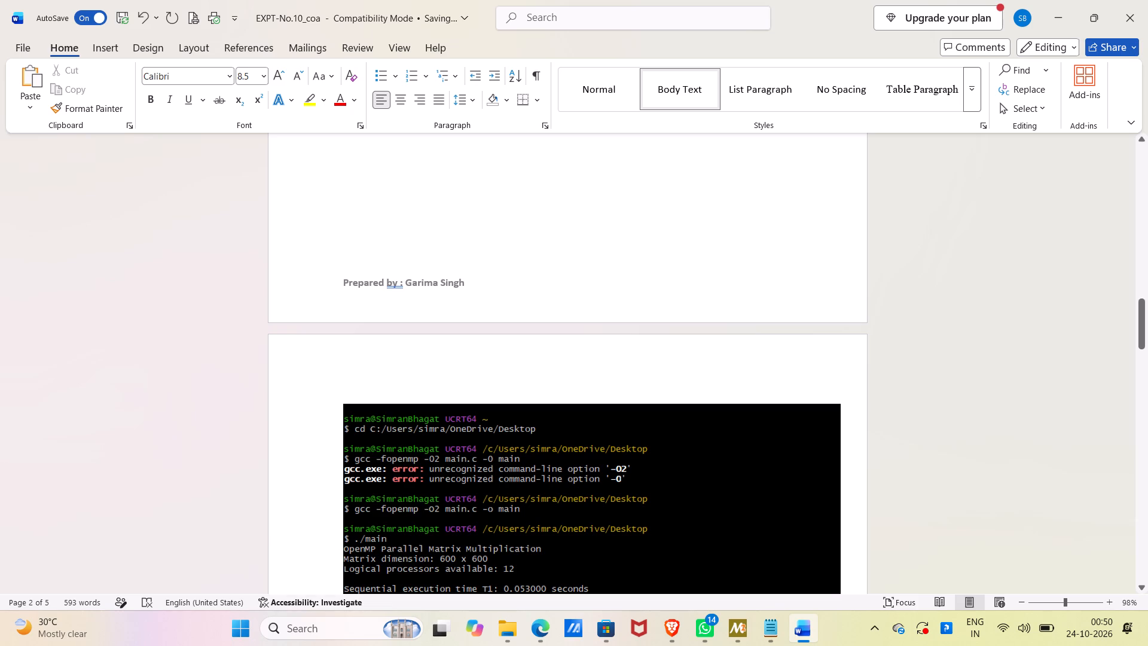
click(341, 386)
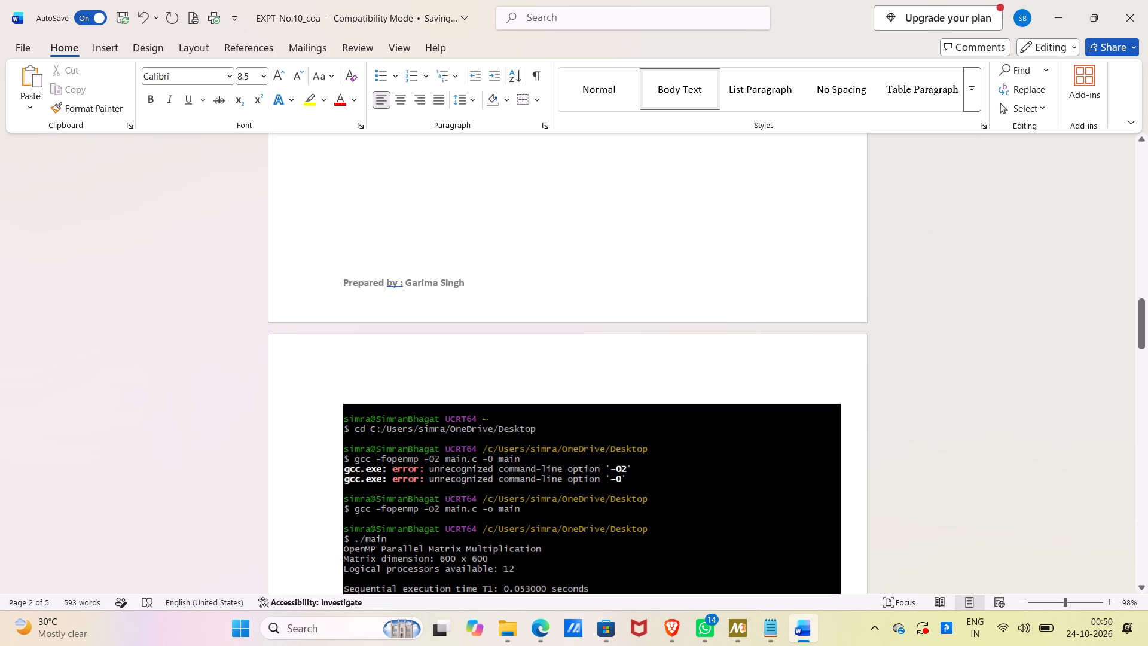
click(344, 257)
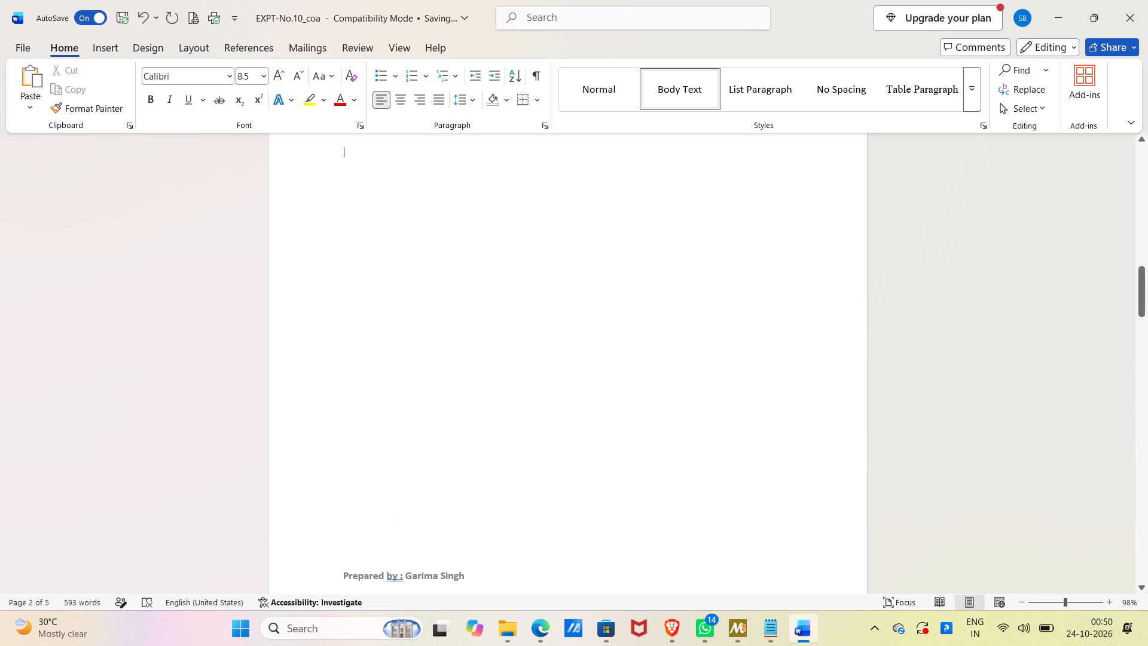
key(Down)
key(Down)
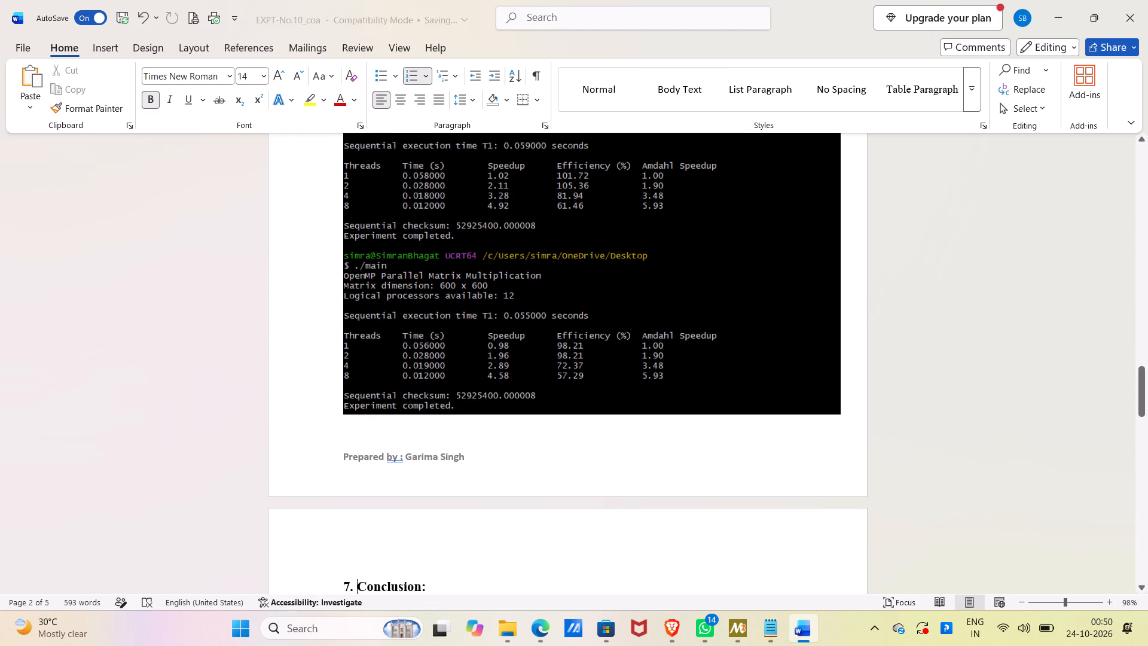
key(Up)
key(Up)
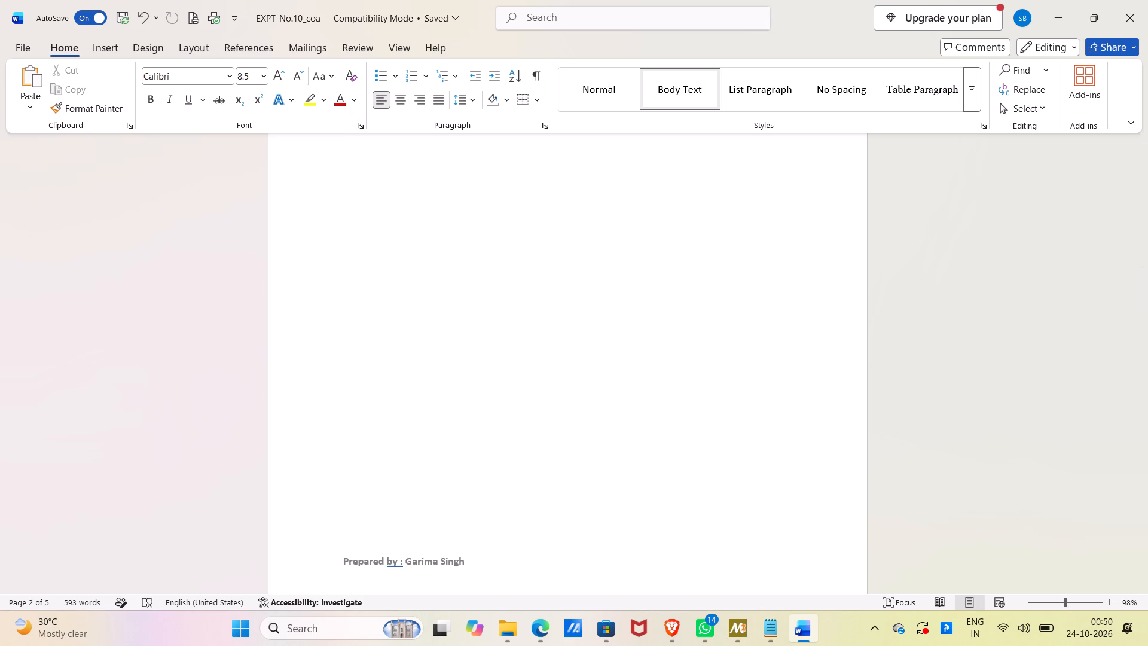
Delete the resized terminal screenshot from page 3.
scroll(463, 373, down, 1)
scroll(463, 373, up, 1)
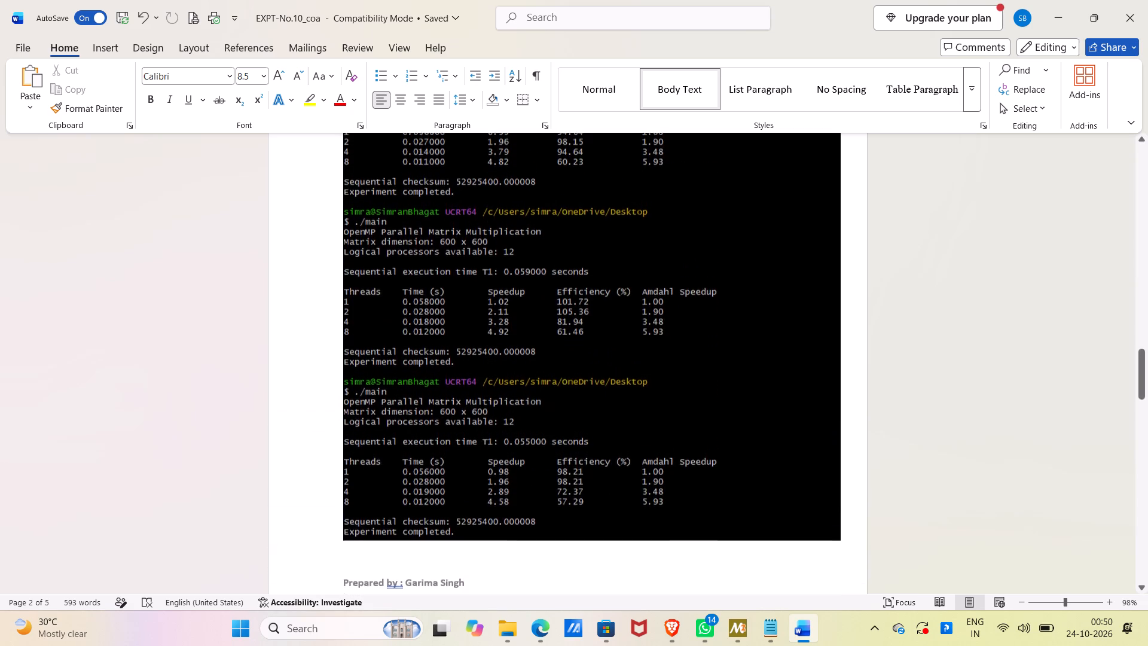
scroll(463, 373, up, 1)
click(462, 367)
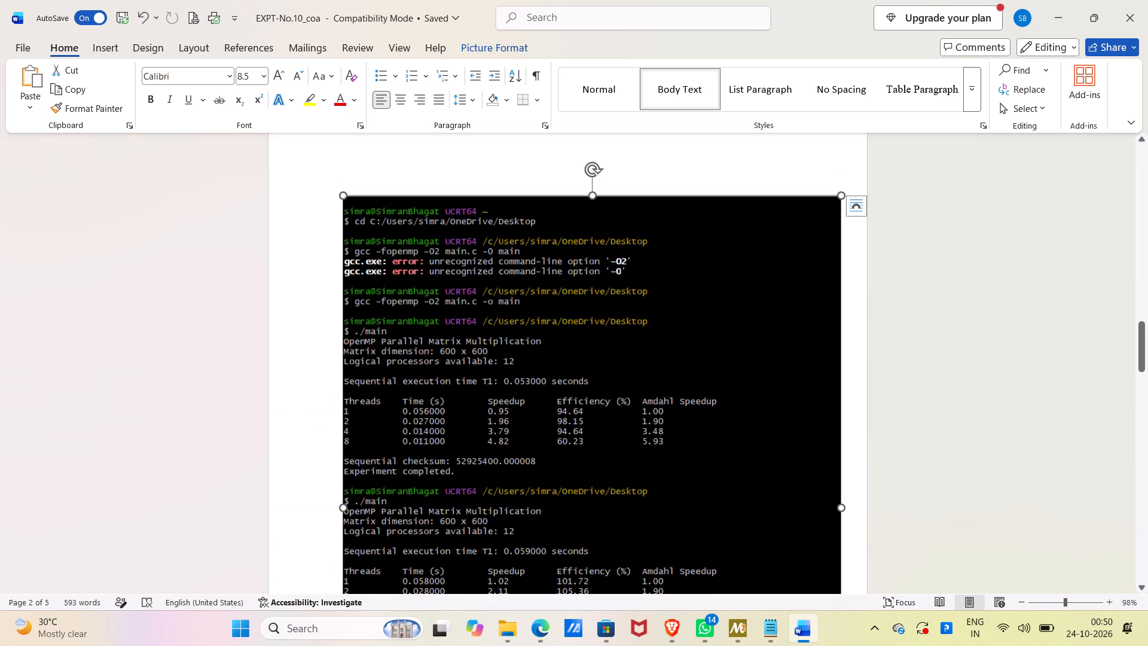
scroll(720, 440, down, 1)
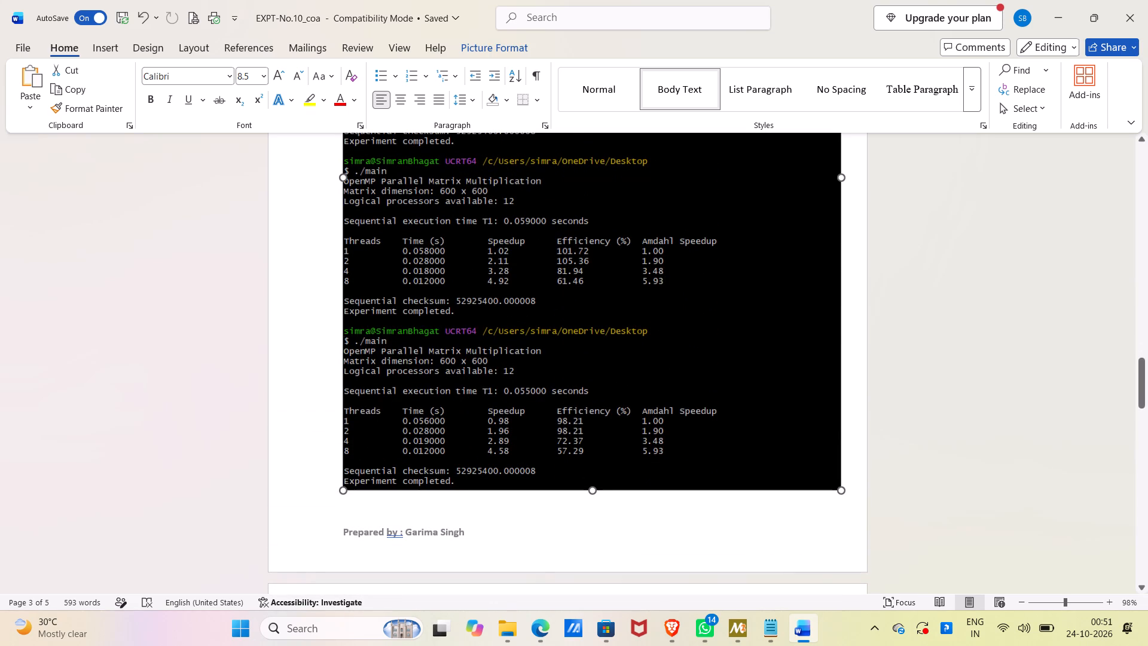
scroll(737, 355, up, 1)
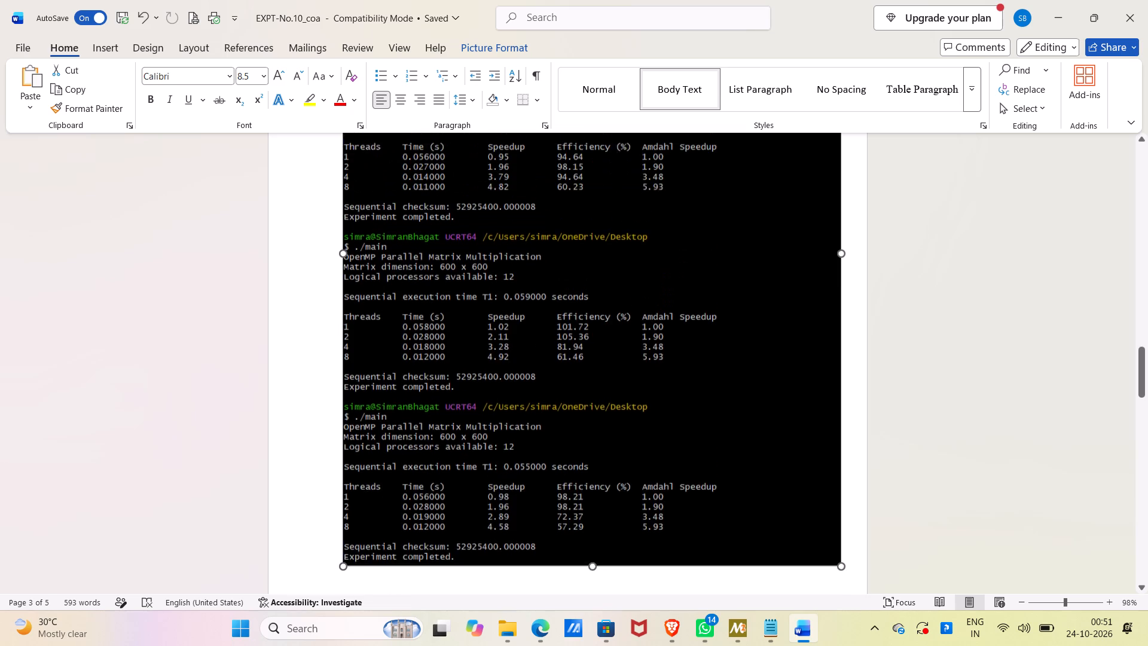
scroll(737, 355, up, 1)
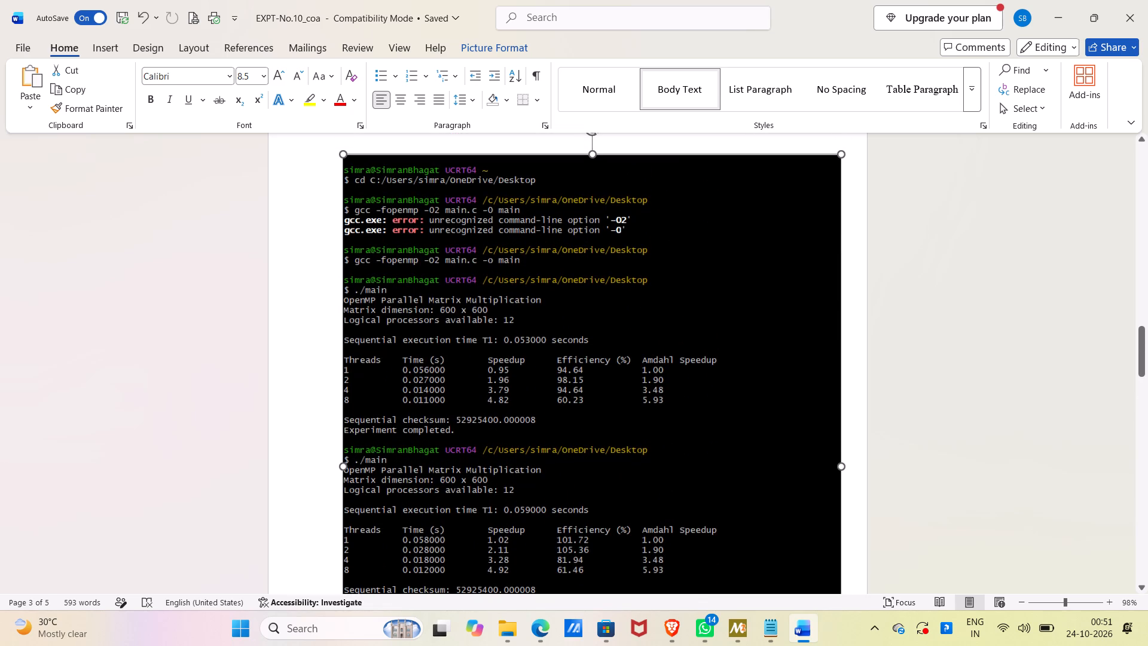
key(Delete)
Add 24 blank lines below the Table 5.1 observation table, above the Conclusion section.
scroll(686, 330, up, 1)
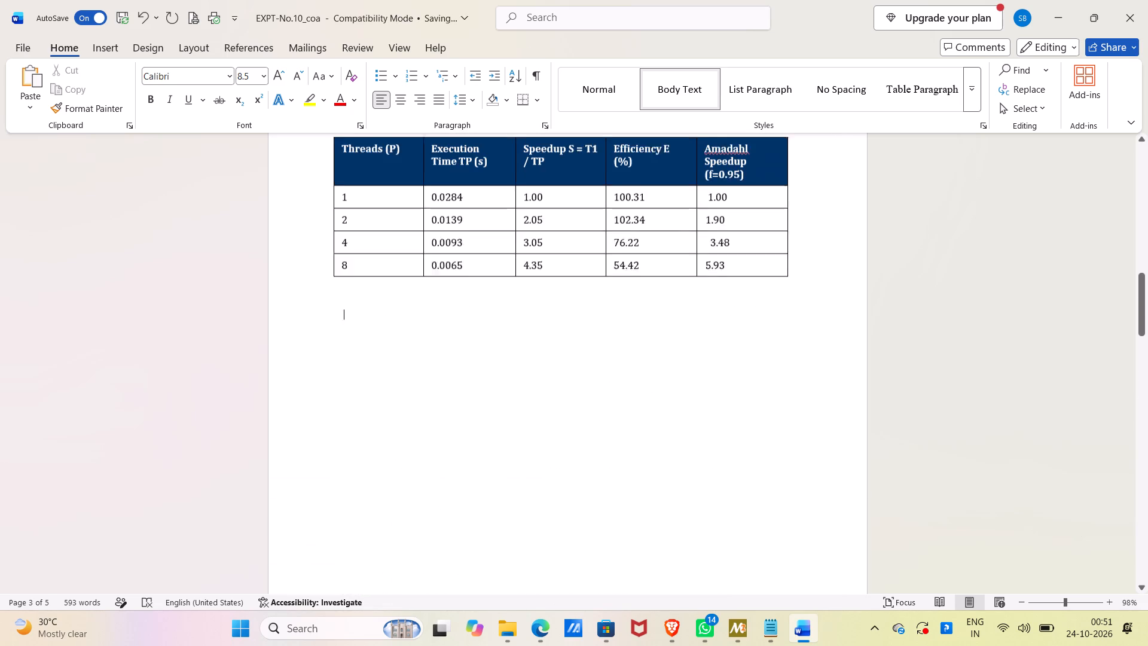
scroll(686, 330, up, 1)
key(Return)
key(Return)
key(Return)
key(Return)
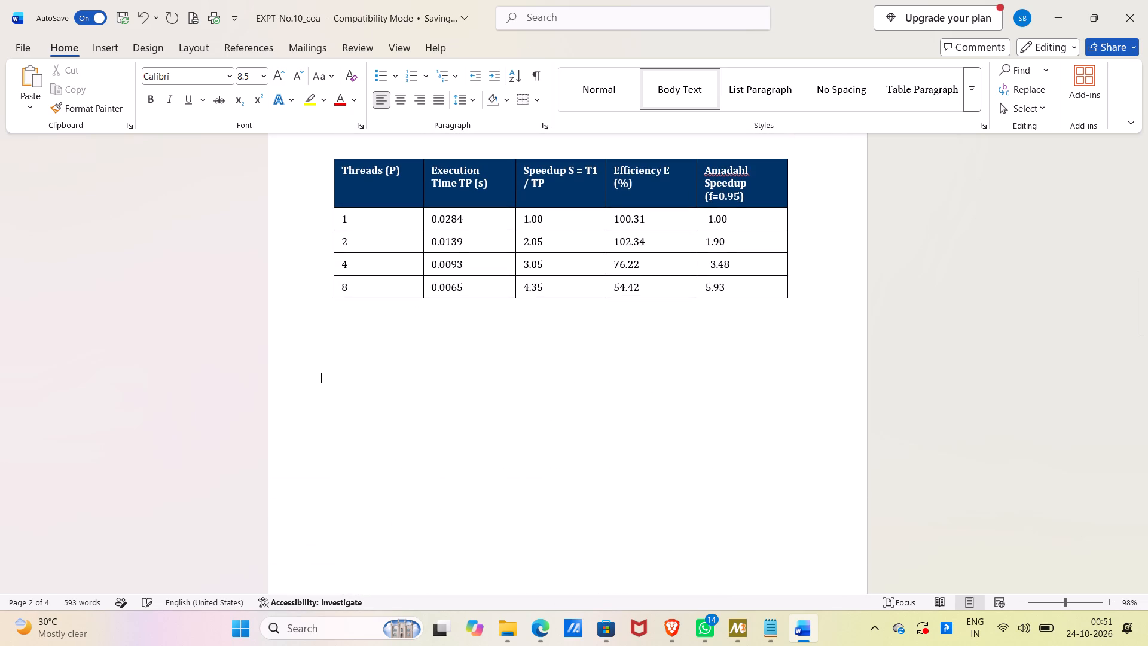
key(Return)
key(Return)
key(Return)
key(Return)
key(Return)
key(Return)
key(Return)
key(Return)
key(Return)
key(Return)
key(Return)
key(Return)
key(Return)
key(Return)
key(Return)
key(Return)
key(Return)
key(Return)
key(Return)
key(Return)
scroll(686, 330, down, 1)
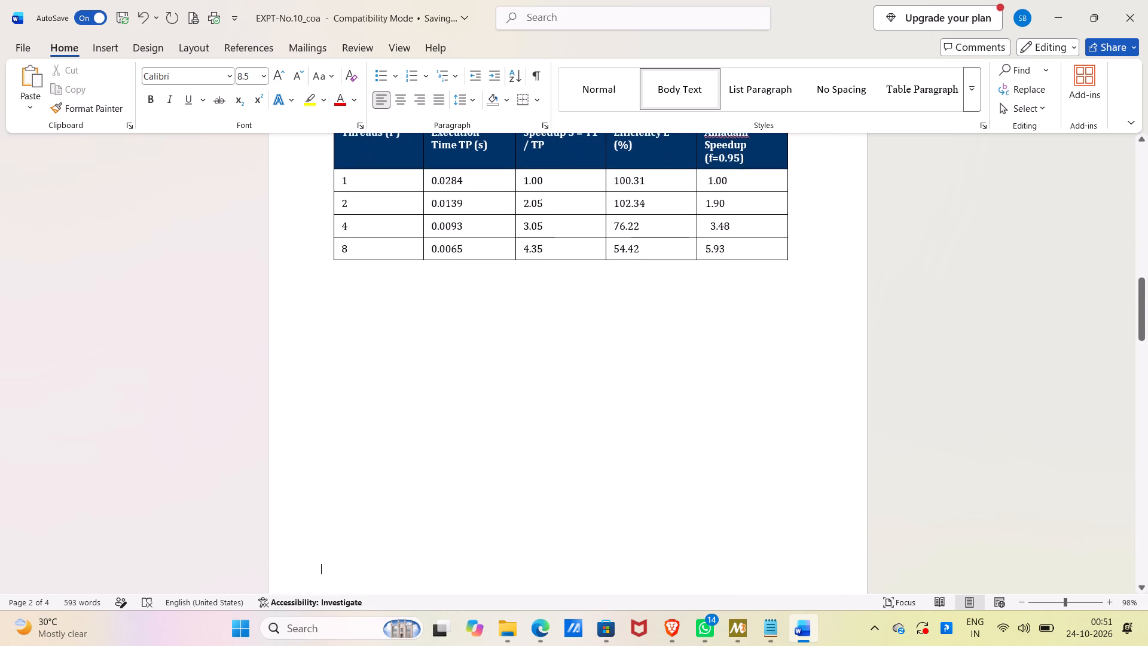
scroll(686, 330, down, 1)
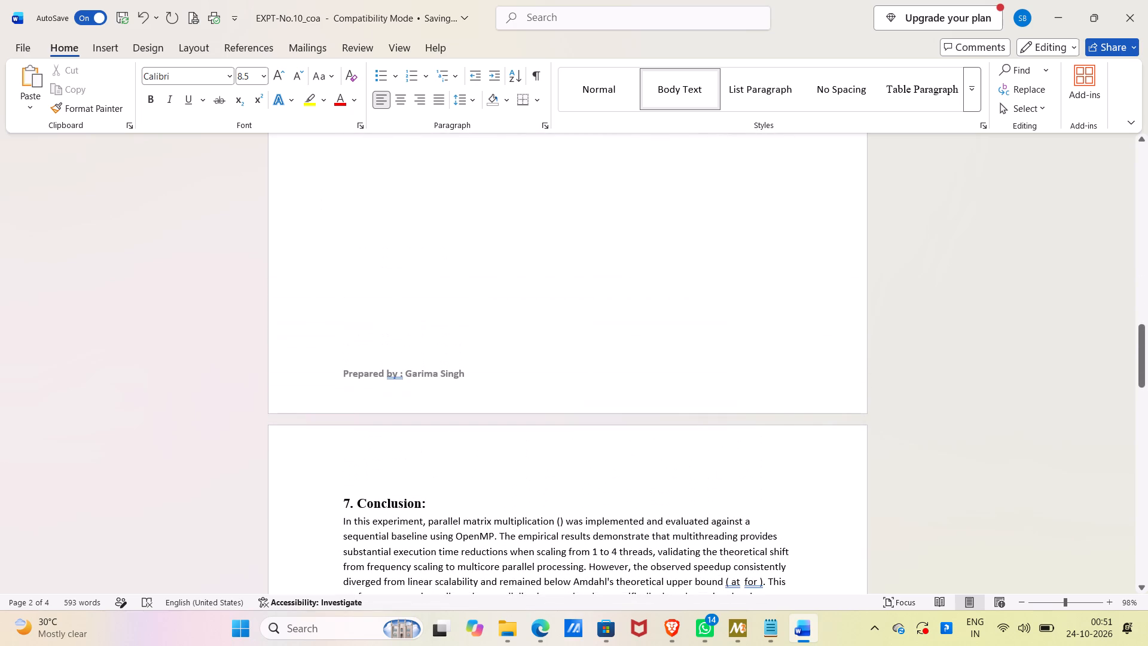
Add 13 more blank lines below Table 5.1 to reach a new page before the Conclusion section.
key(Return)
key(Return)
key(Return)
key(Return)
key(Return)
key(Return)
key(Return)
key(Return)
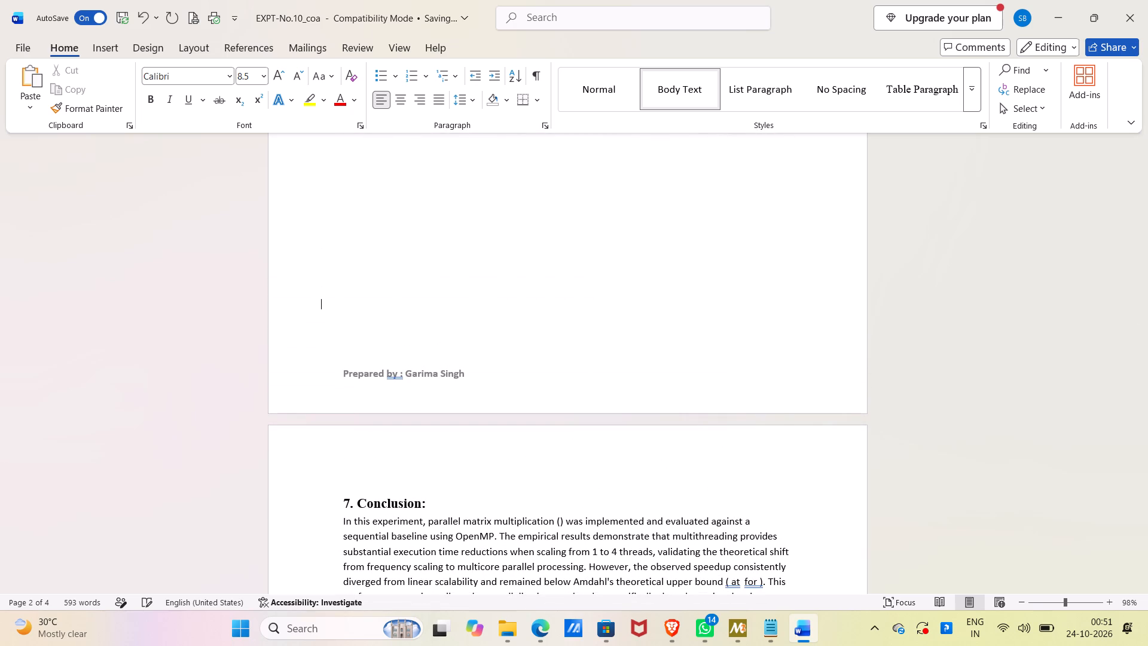
key(Return)
key(Return)
key(Return)
key(Return)
key(Return)
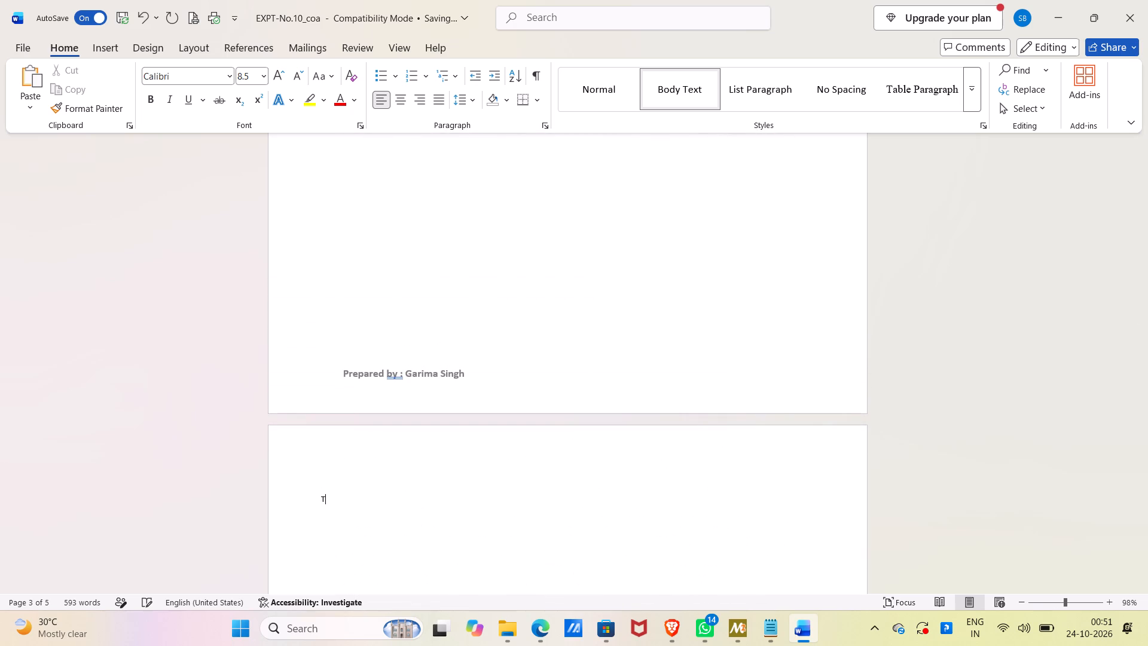
Enter the heading TERMINAL OUTPUT at the start of the new page.
text(ER)
text(MIA)
key(BackSpace)
key(BackSpace)
text(INAL)
key(space)
text(OUTPUT)
Set the font size of the whole TERMINAL OUTPUT heading to 14.
key(shift+Left)
key(shift+Left)
key(shift+Left)
key(shift+Left)
key(shift+Left)
key(shift+Left)
key(shift+Left)
key(shift+Left)
key(shift+Left)
key(shift+Left)
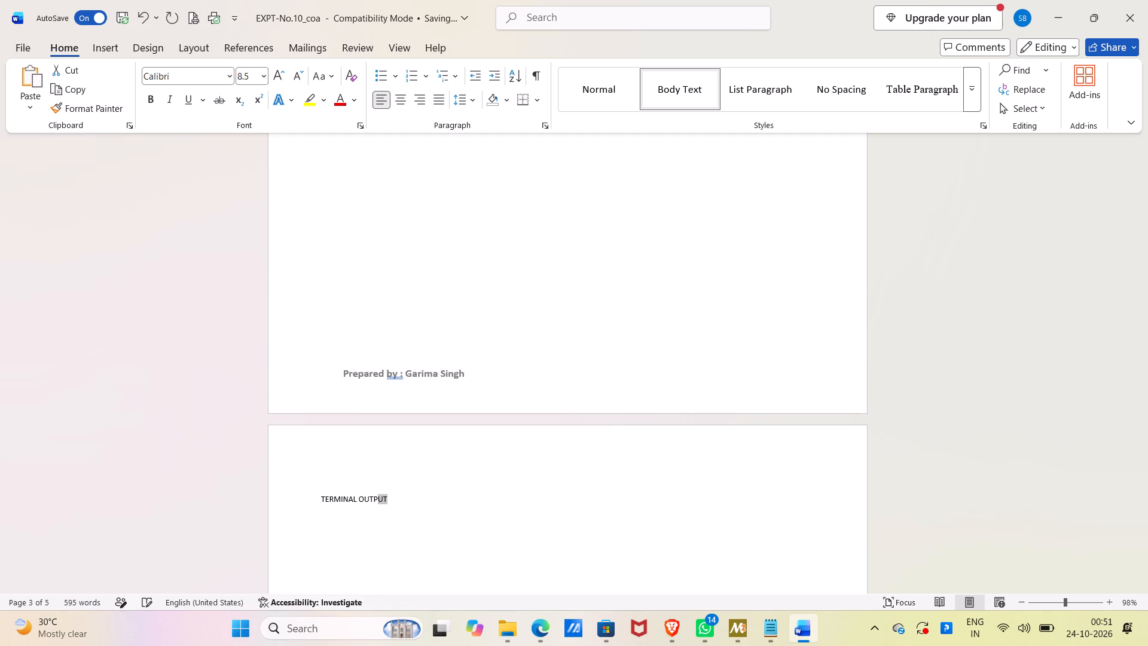
key(Left)
key(Right)
key(Right)
key(Right)
key(Right)
key(Right)
key(Right)
key(Right)
key(Right)
key(Right)
key(Right)
key(shift+Left)
key(shift+Left)
key(shift+Left)
key(shift+Left)
key(shift+Left)
key(shift+Left)
key(shift+Left)
key(shift+Left)
key(shift+Left)
key(shift+Left)
key(shift+Left)
key(shift+Left)
key(shift+Left)
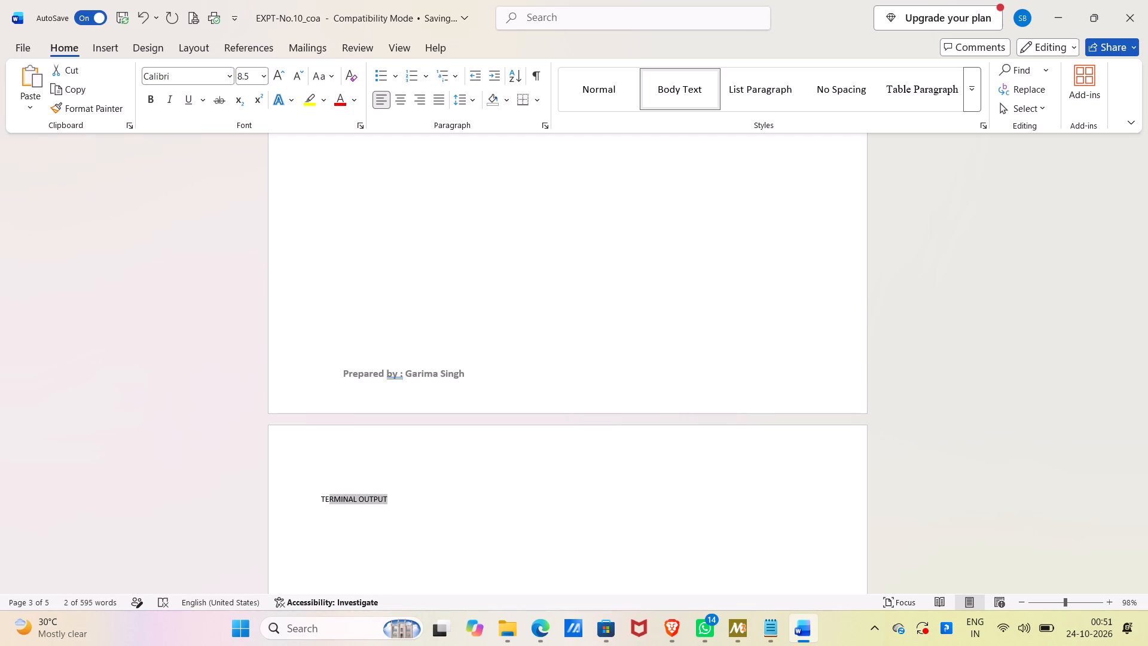
key(shift+Left)
key(shift+Left)
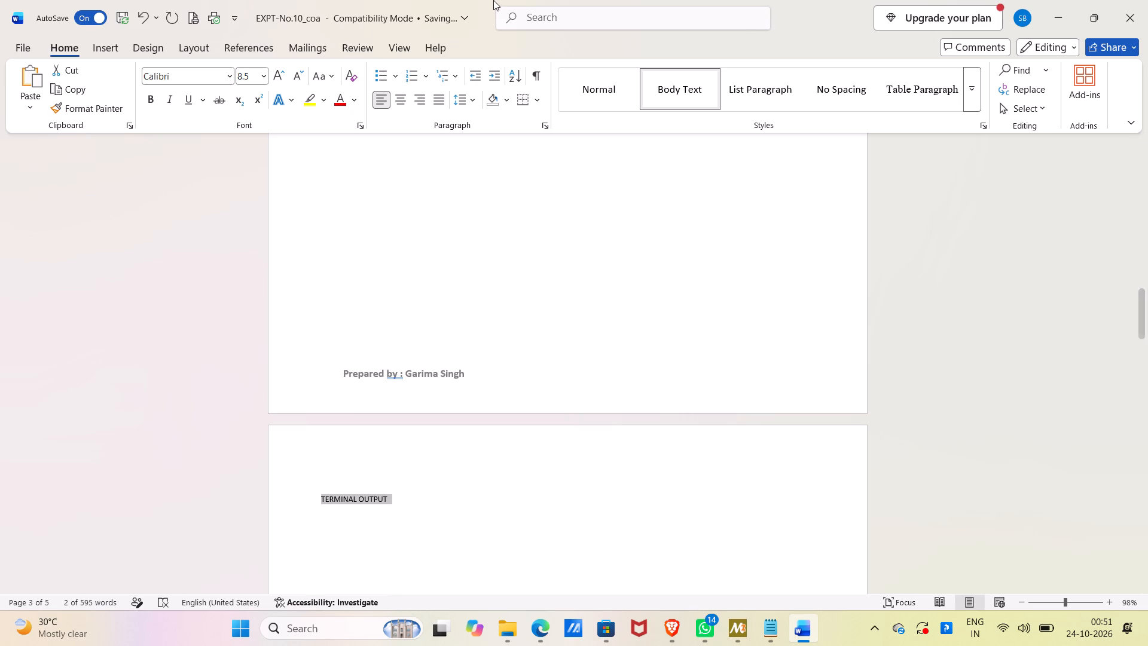
click(261, 72)
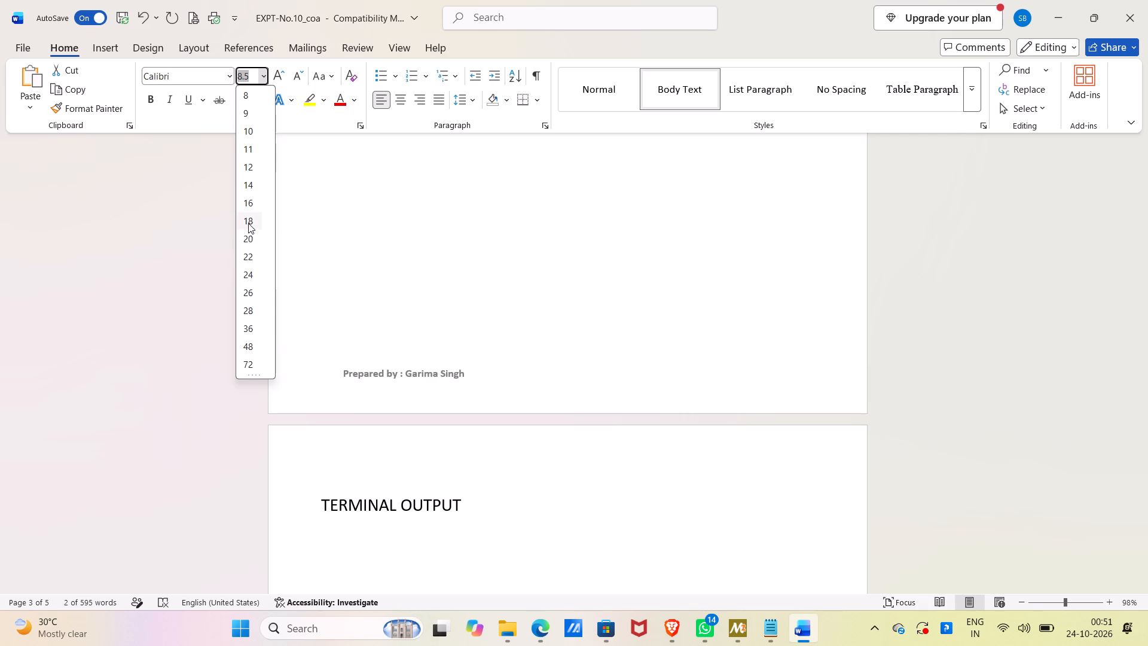
click(245, 183)
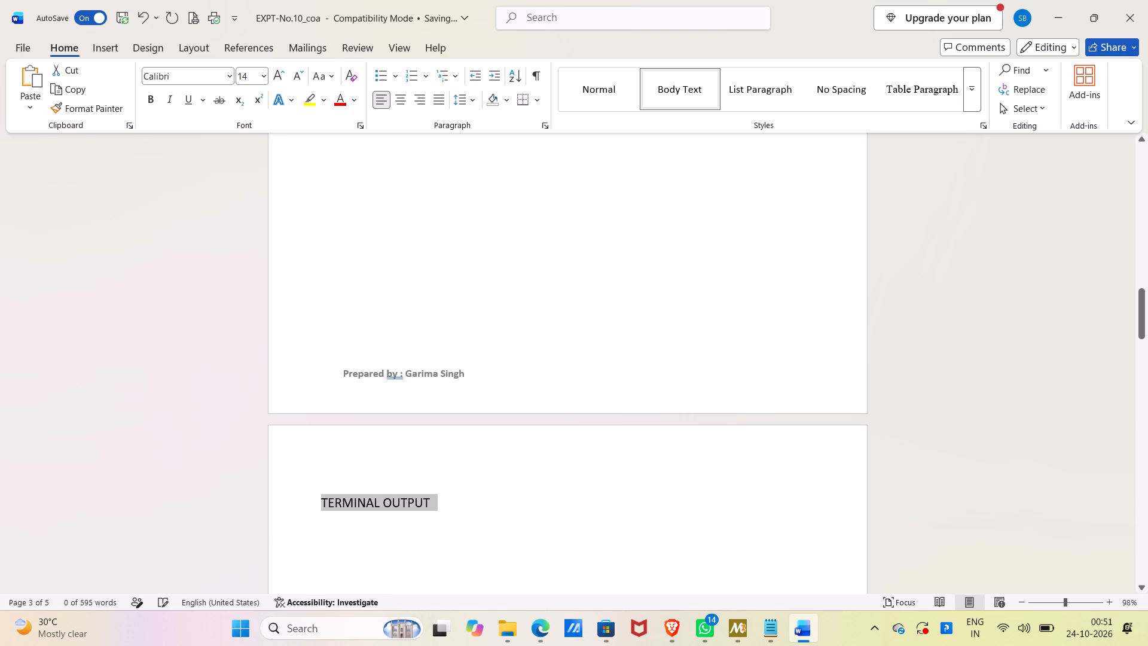
click(495, 484)
scroll(495, 484, down, 1)
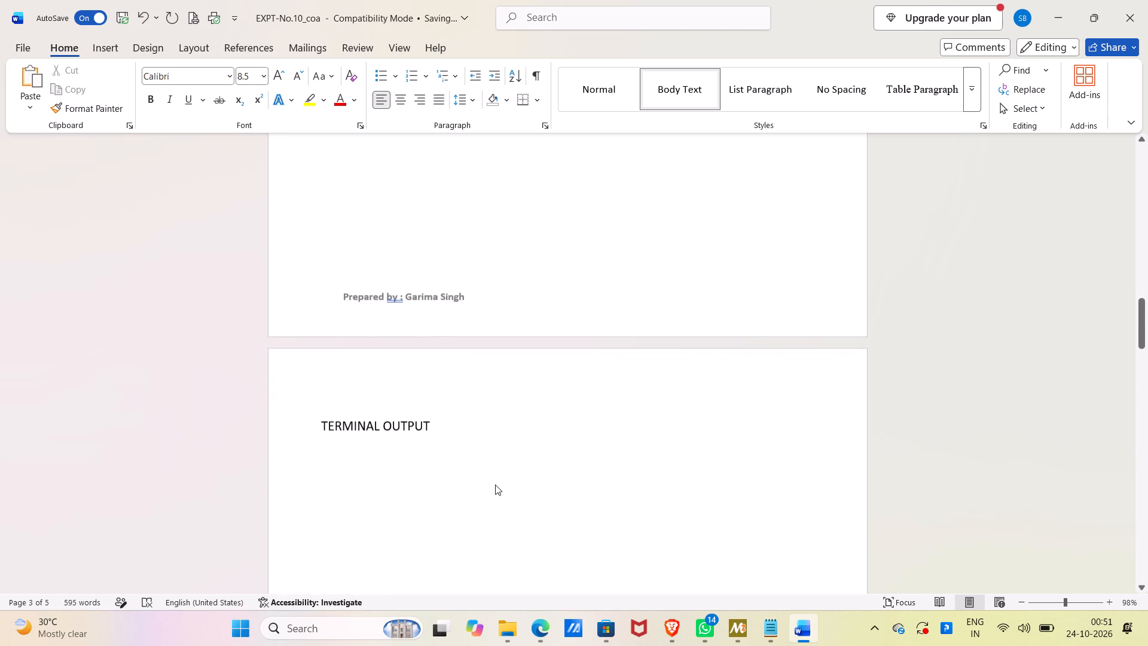
scroll(495, 484, down, 1)
key(Return)
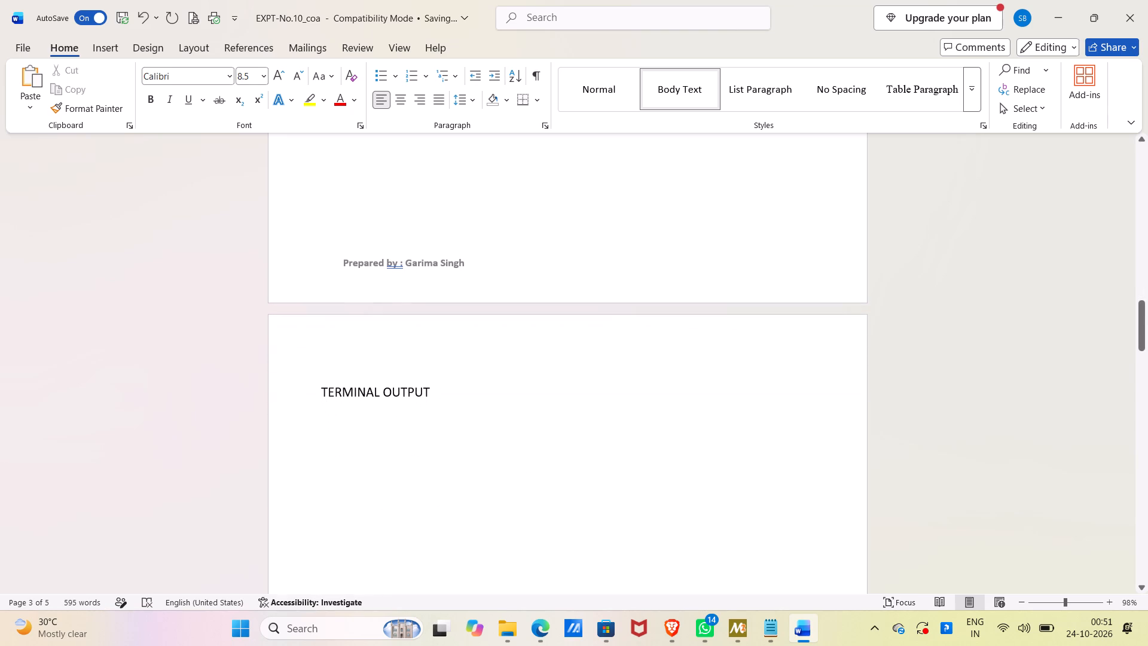
scroll(495, 484, down, 1)
key(Return)
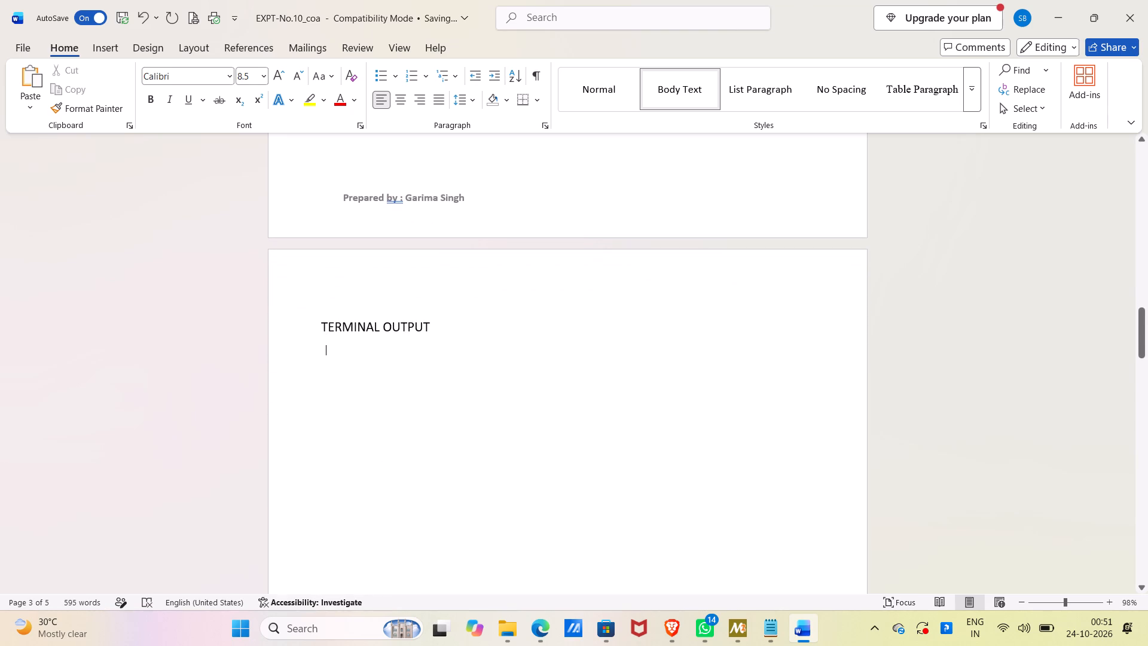
click(113, 48)
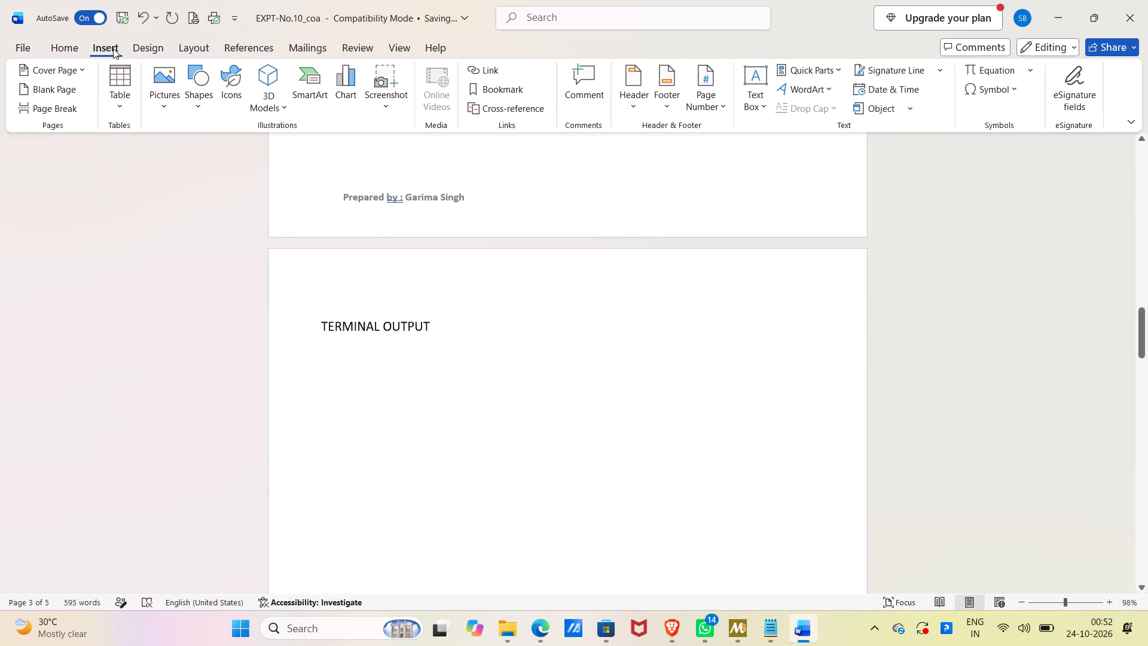
click(155, 87)
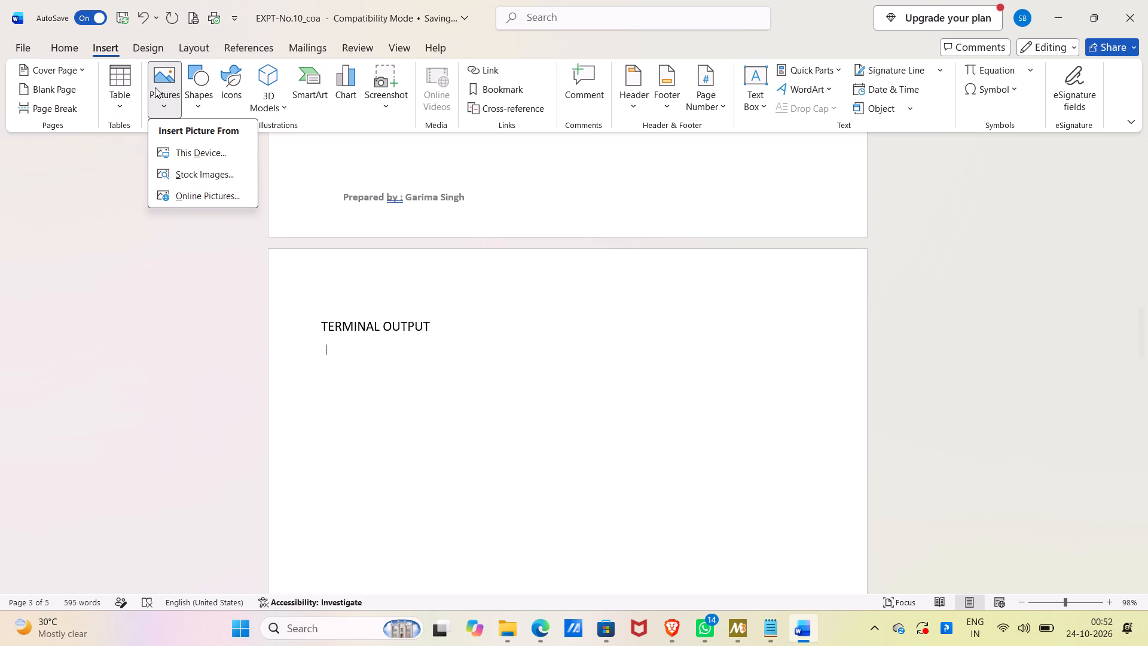
click(193, 158)
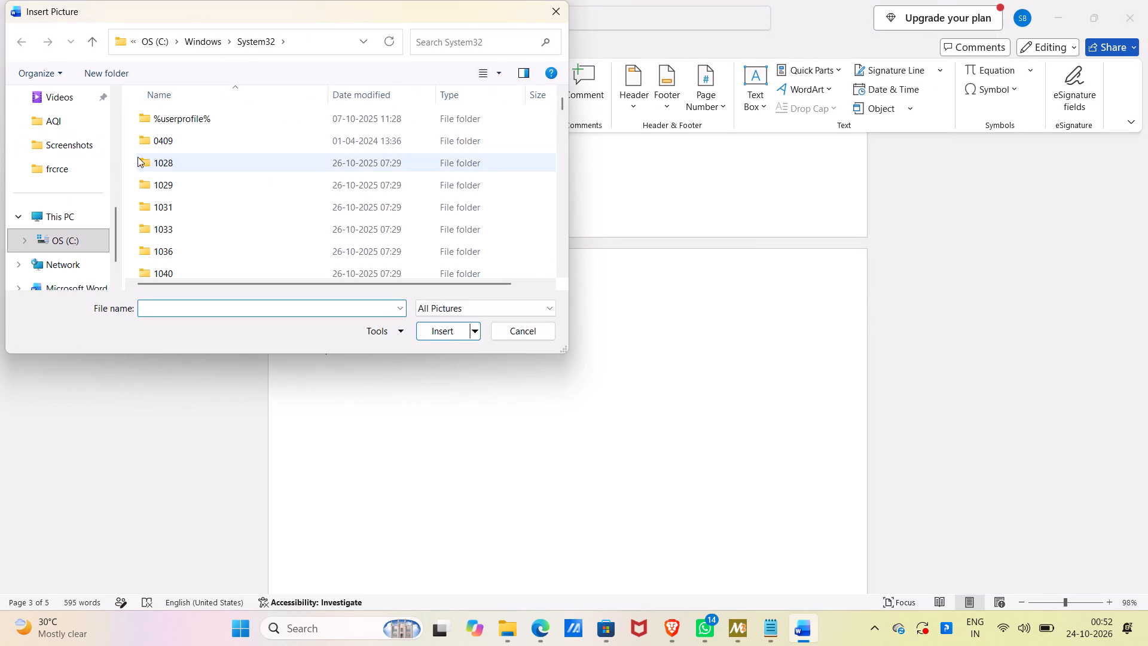
scroll(70, 135, up, 6)
click(64, 121)
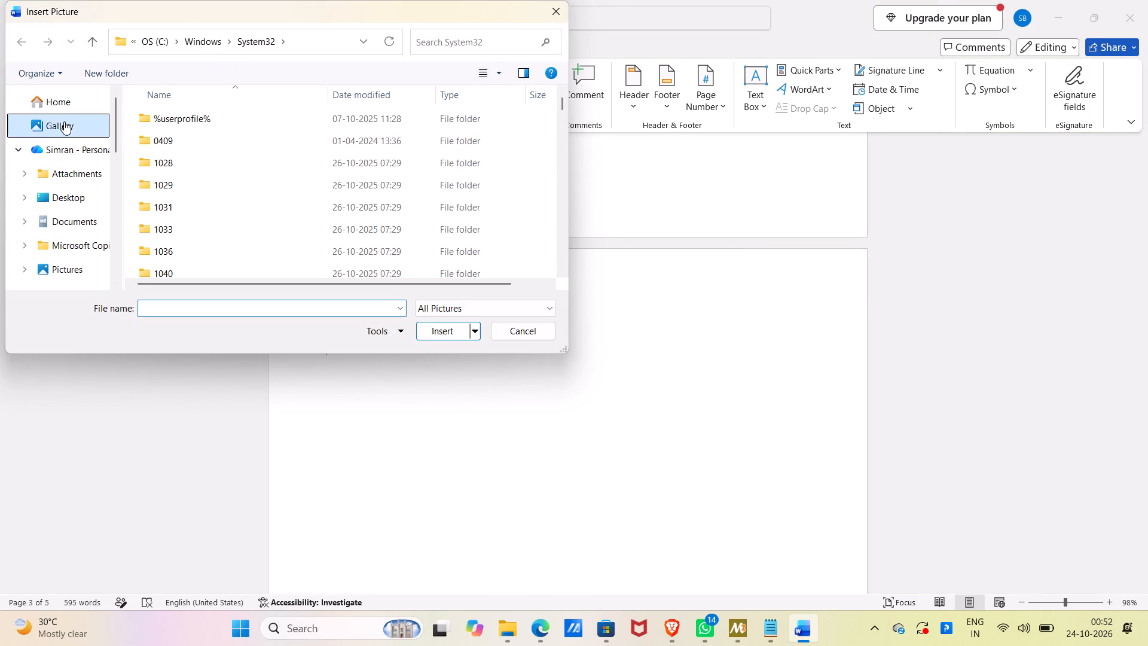
click(181, 132)
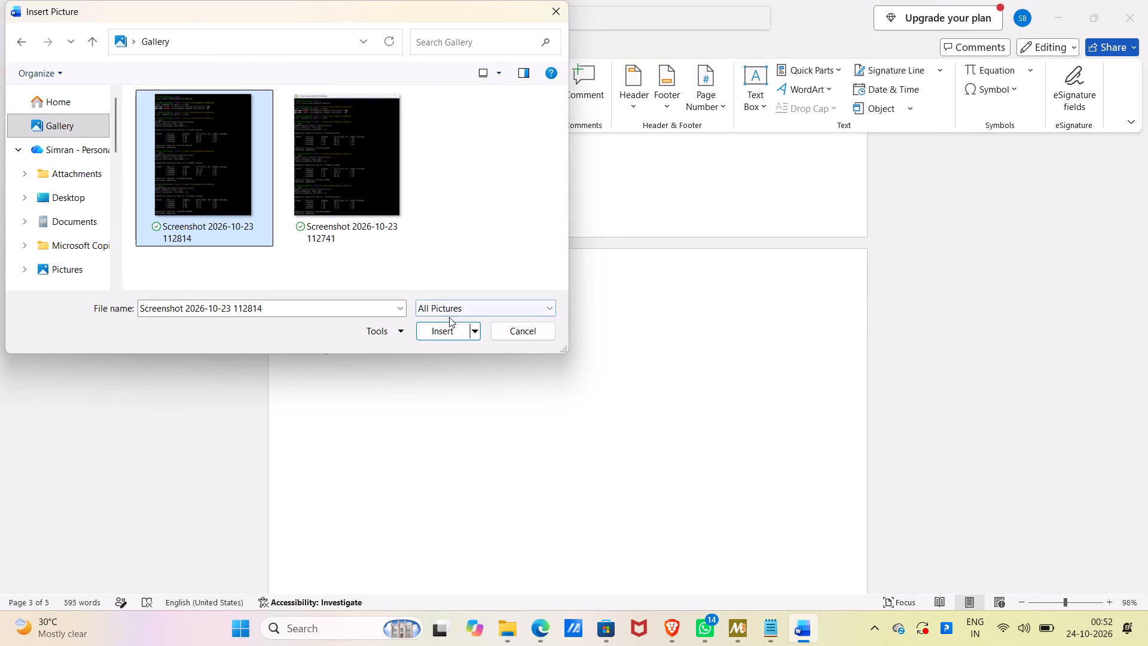
click(440, 330)
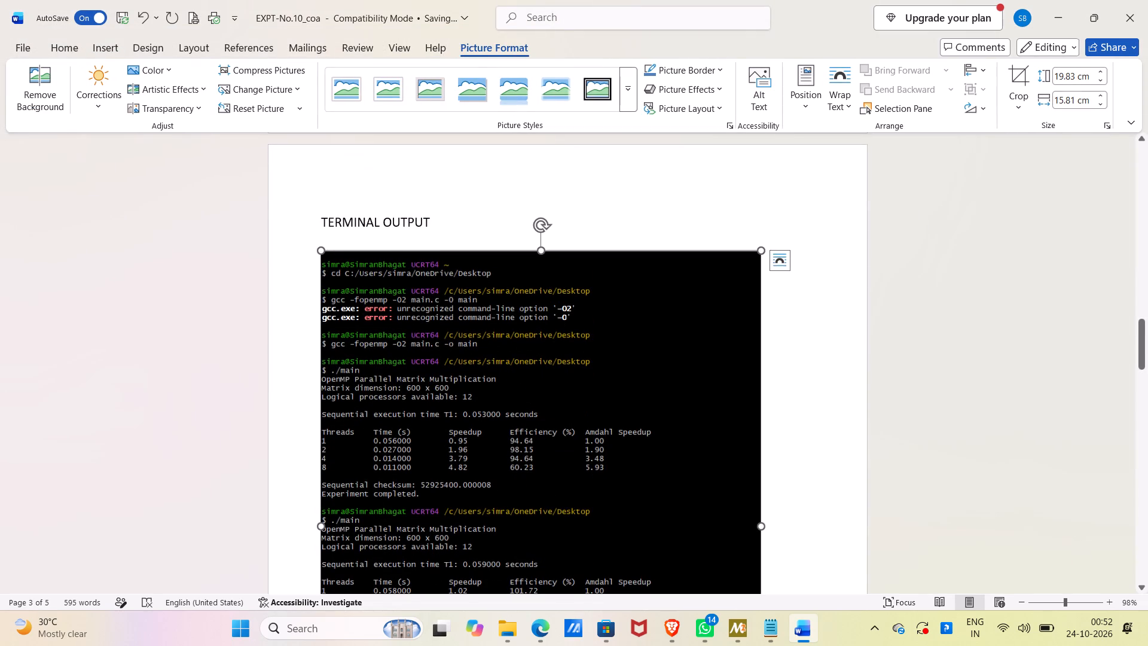
Enlarge the terminal screenshot proportionally until its bottom edge sits just above the page footer.
scroll(598, 373, down, 2)
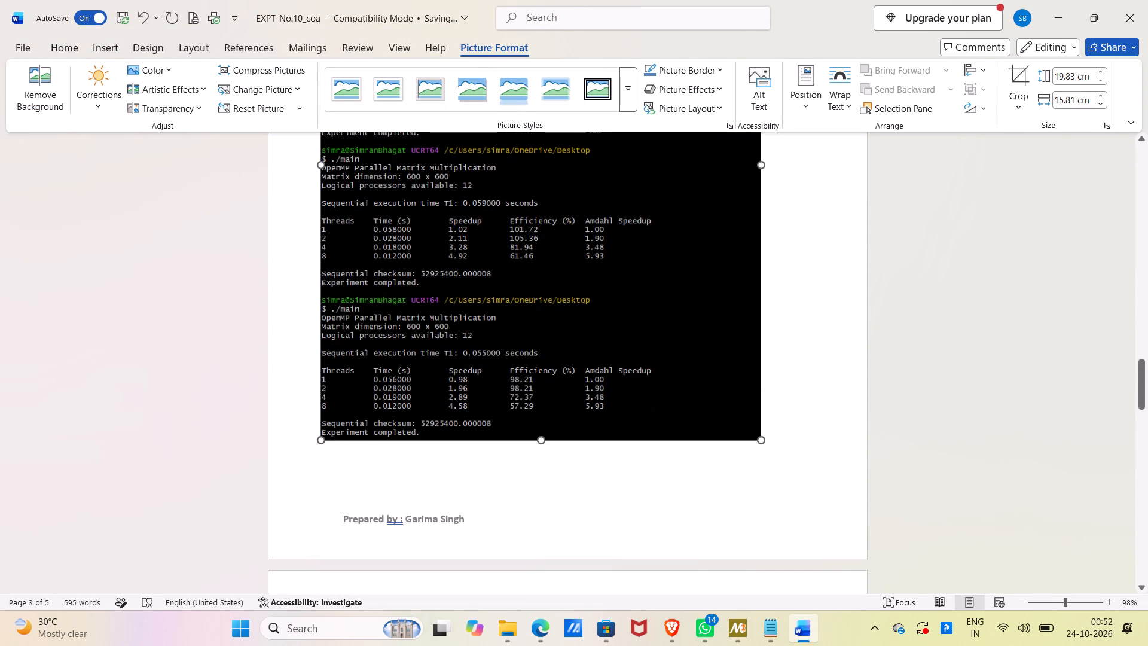
drag(761, 441, 762, 442)
drag(762, 442, 795, 484)
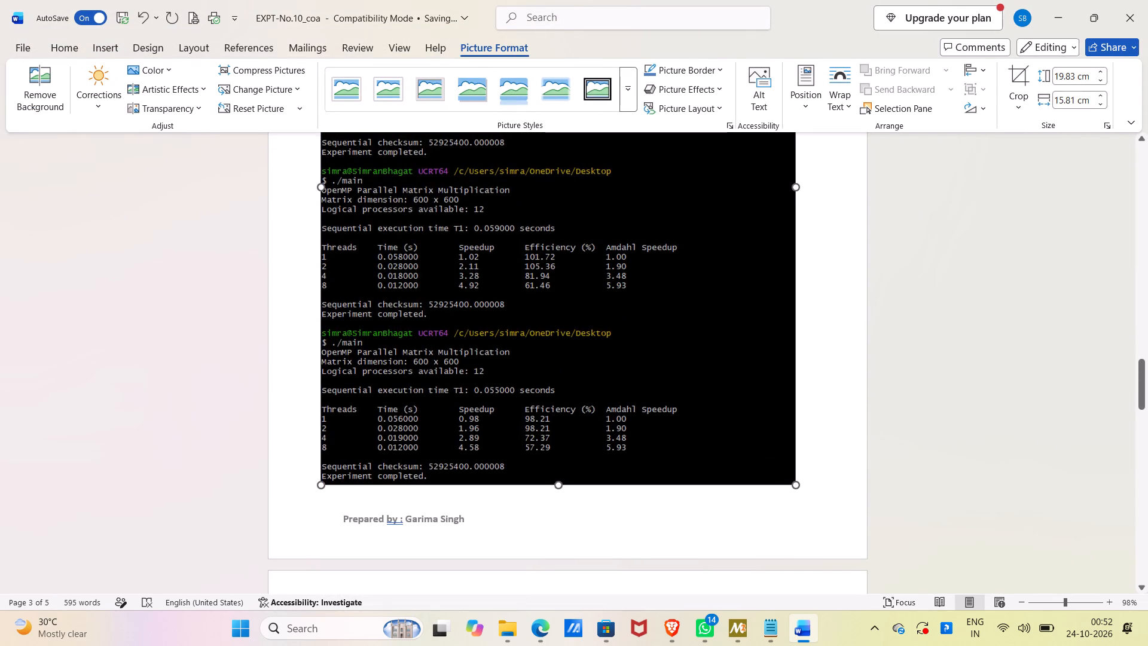
drag(795, 484, 808, 495)
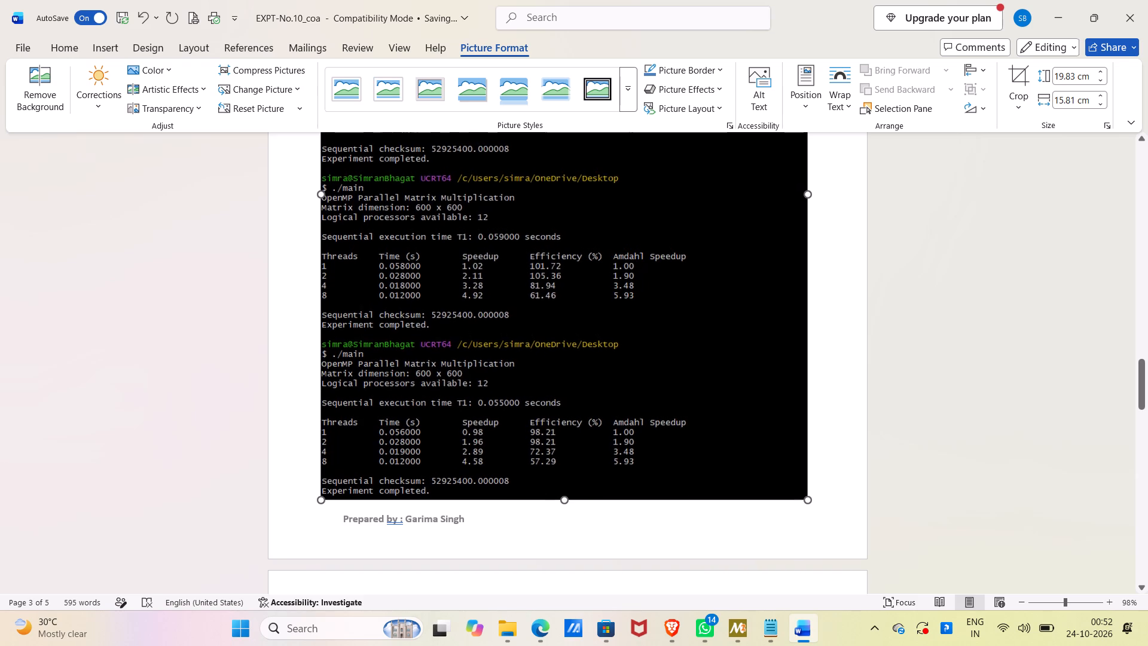
drag(808, 495, 811, 496)
click(719, 540)
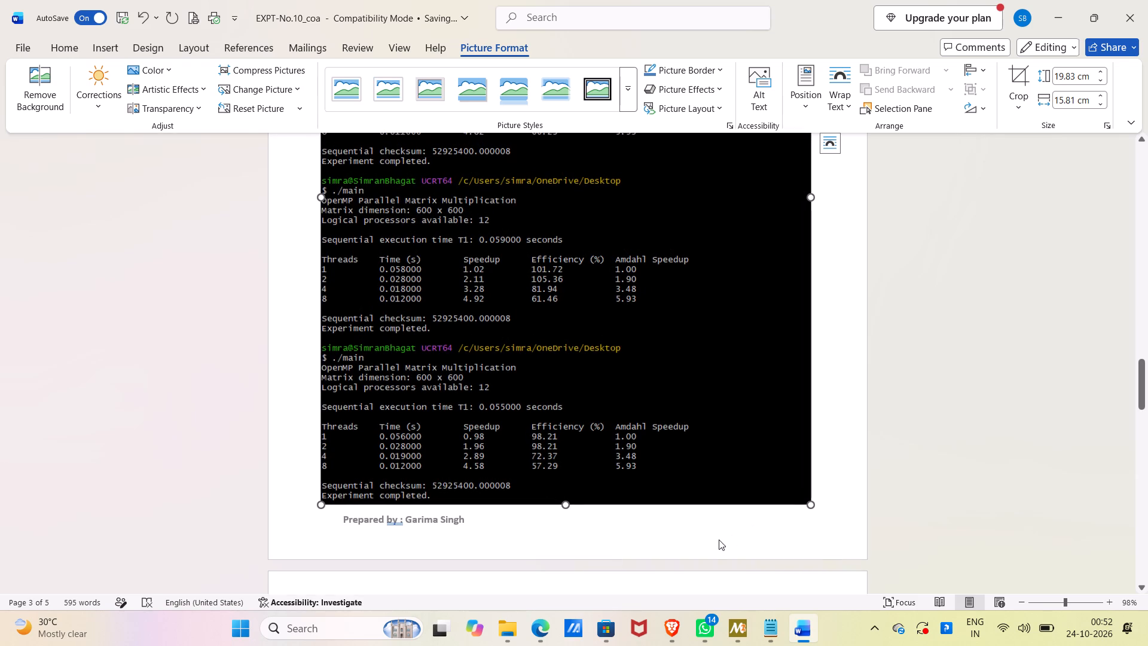
Compare the benchmark values in Table 5.1 with the runs in the terminal screenshot.
scroll(719, 540, left, 1)
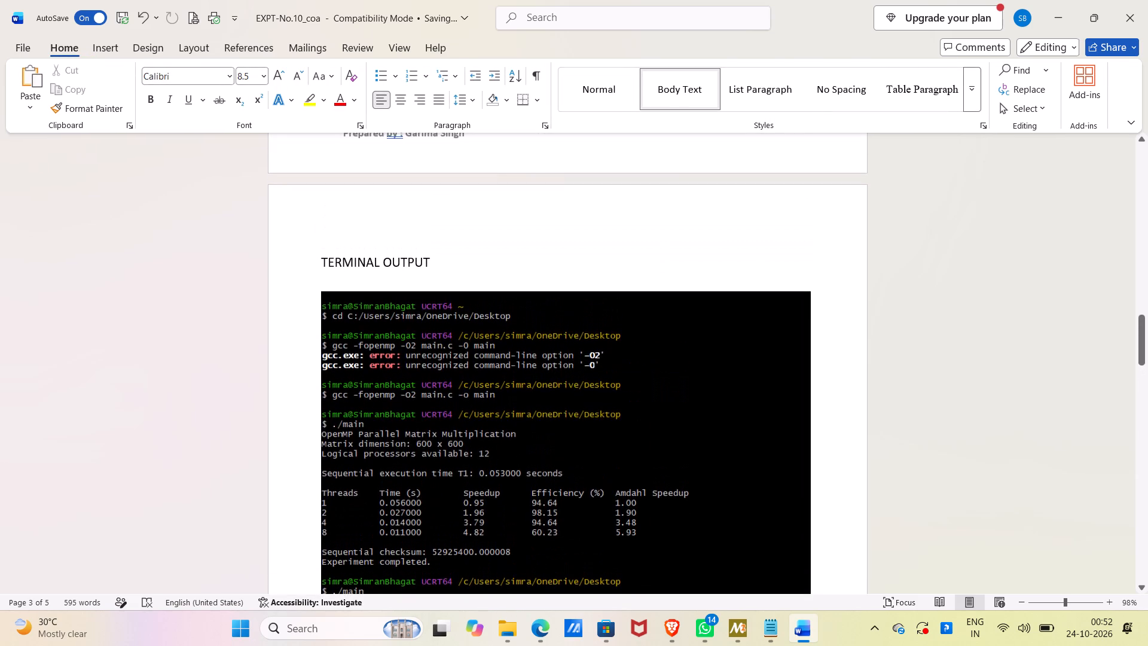
scroll(719, 540, left, 1)
scroll(719, 540, down, 1)
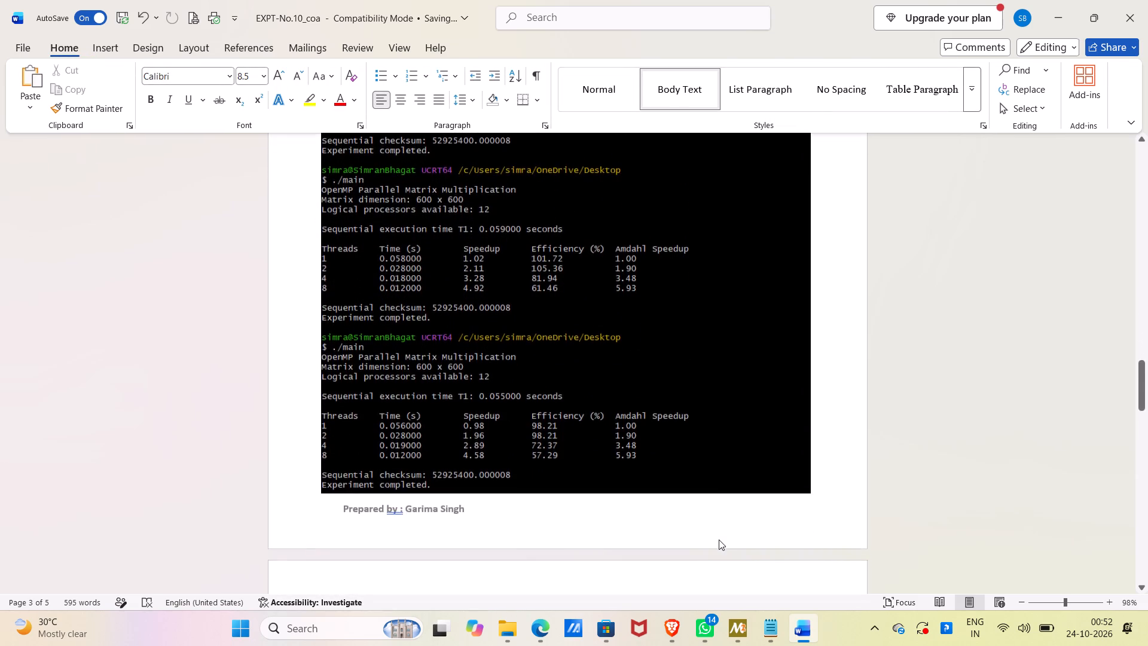
scroll(719, 540, up, 4)
scroll(719, 540, down, 1)
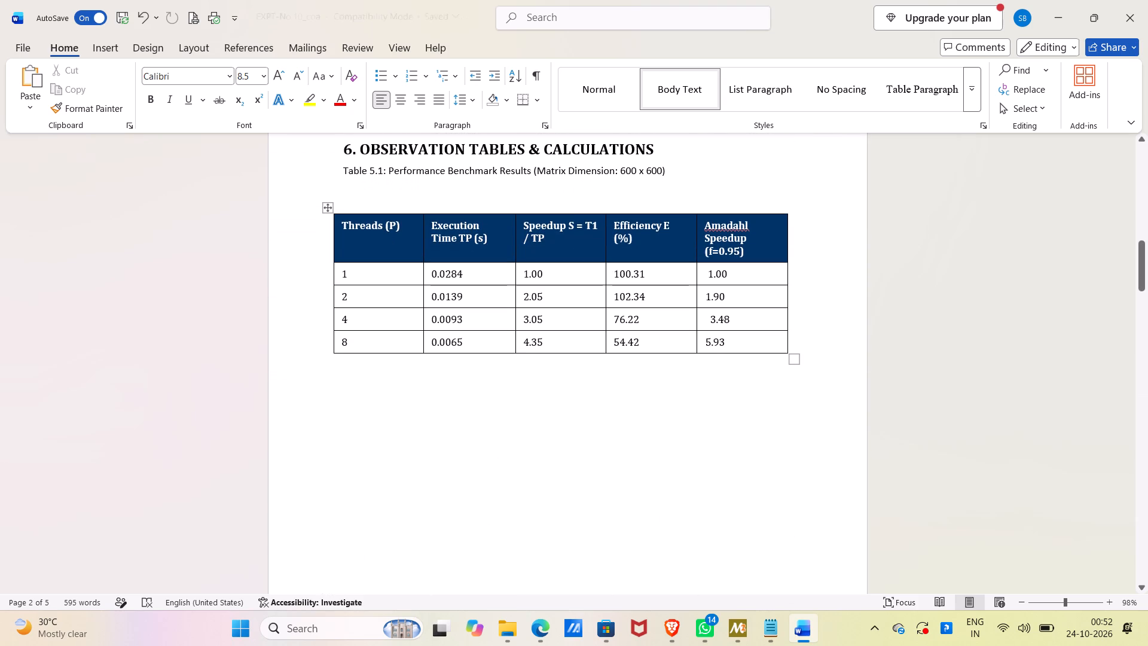
scroll(702, 507, down, 1)
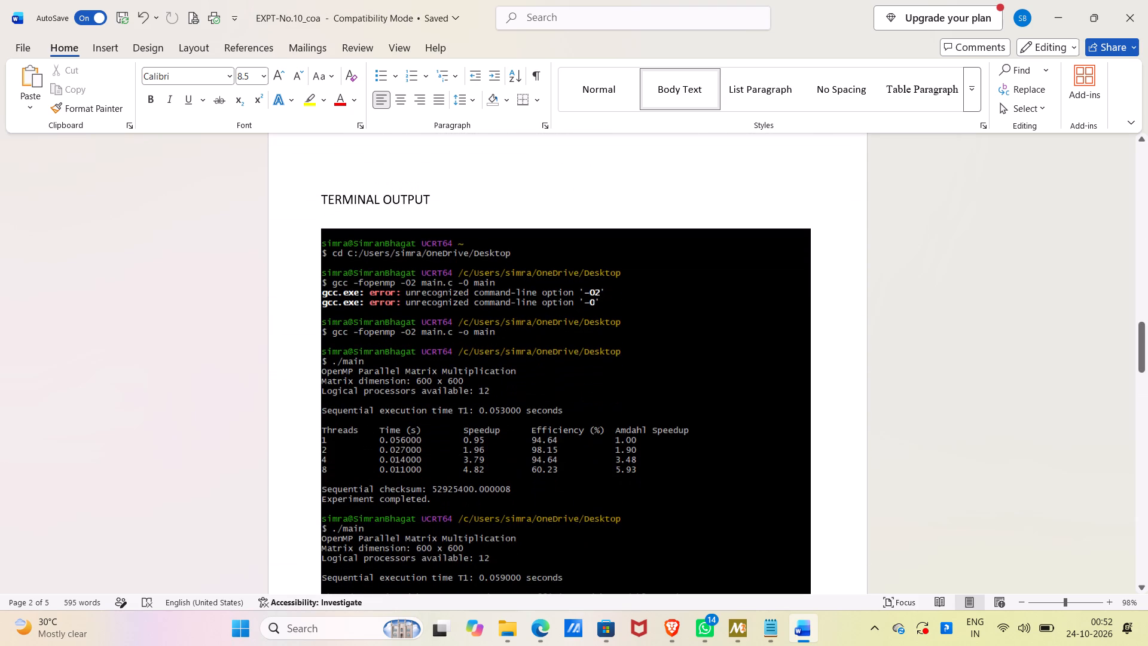
scroll(702, 507, up, 1)
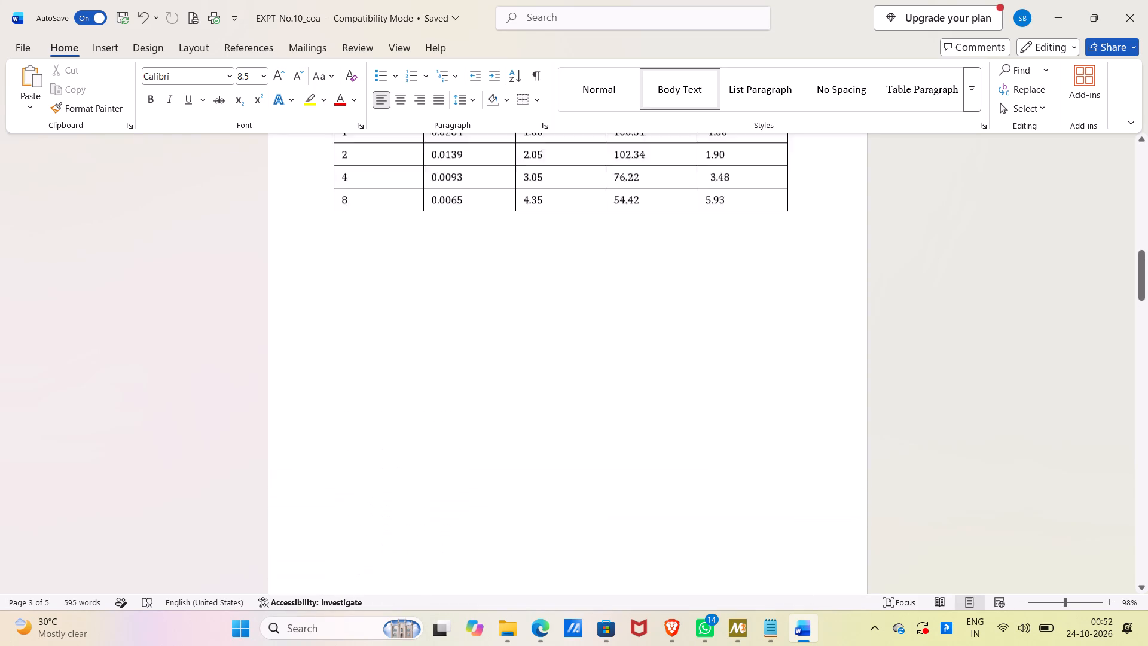
scroll(702, 507, up, 1)
scroll(702, 507, left, 1)
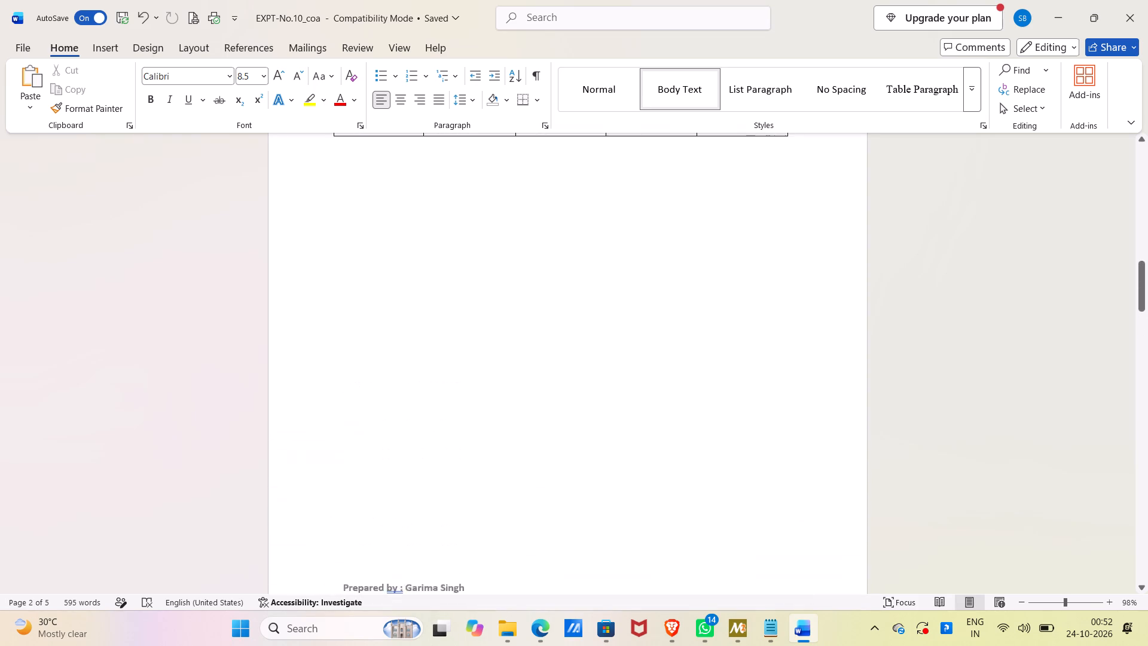
scroll(702, 507, left, 1)
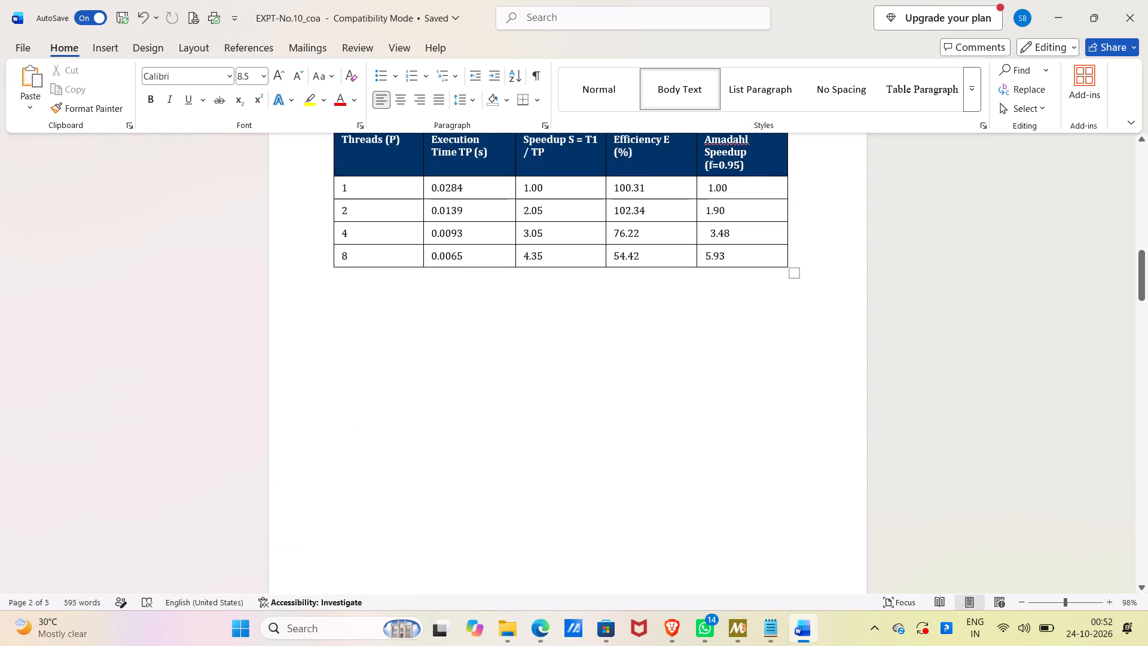
Replace the 1-thread execution time in Table 5.1 with 0.056000 from the first run in the terminal screenshot.
click(482, 185)
key(BackSpace)
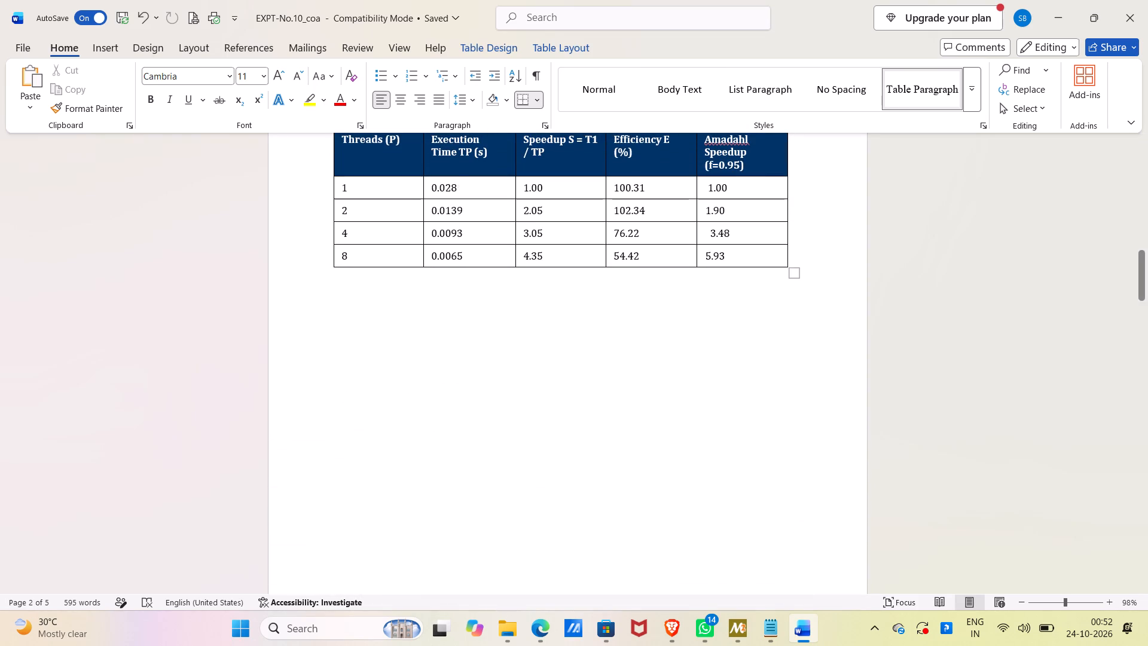
key(BackSpace)
key(BackSpace)
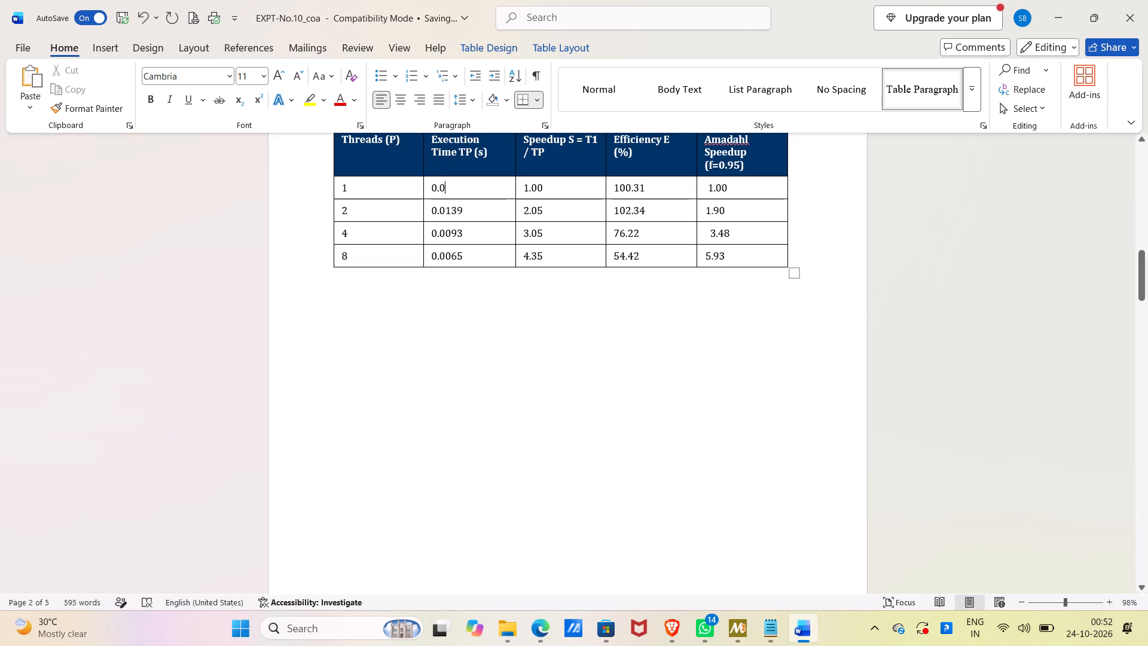
scroll(500, 329, down, 2)
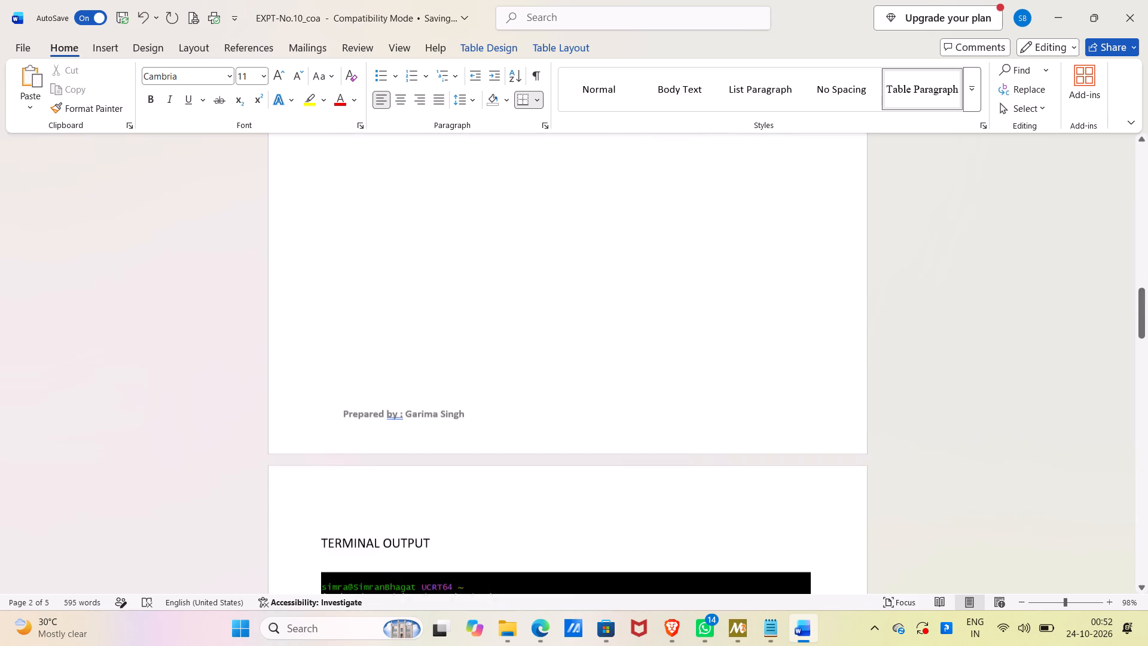
scroll(500, 329, down, 2)
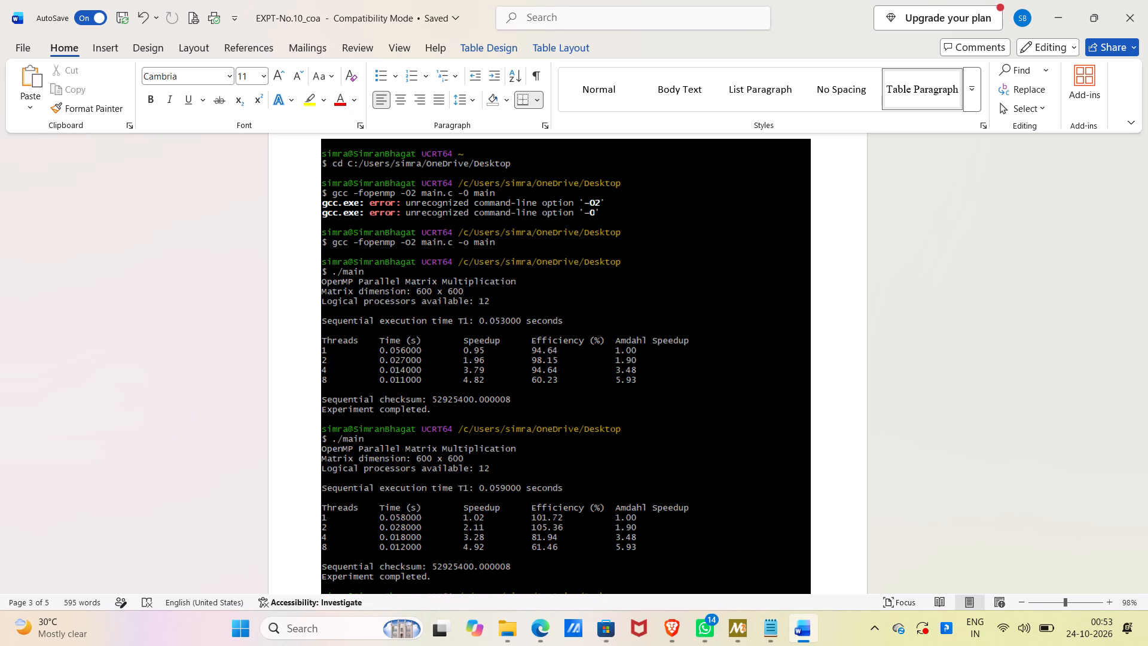
Complete the 1-thread execution time in Table 5.1 as 0.056000, matching the first run in the terminal screenshot.
scroll(500, 329, up, 2)
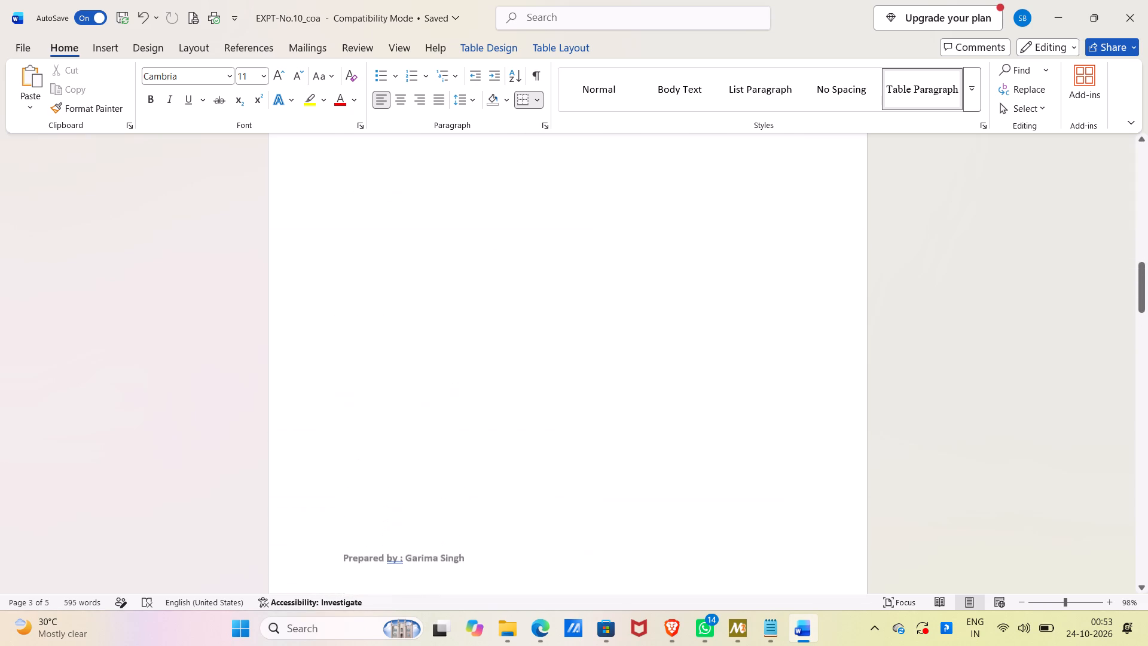
scroll(500, 329, up, 2)
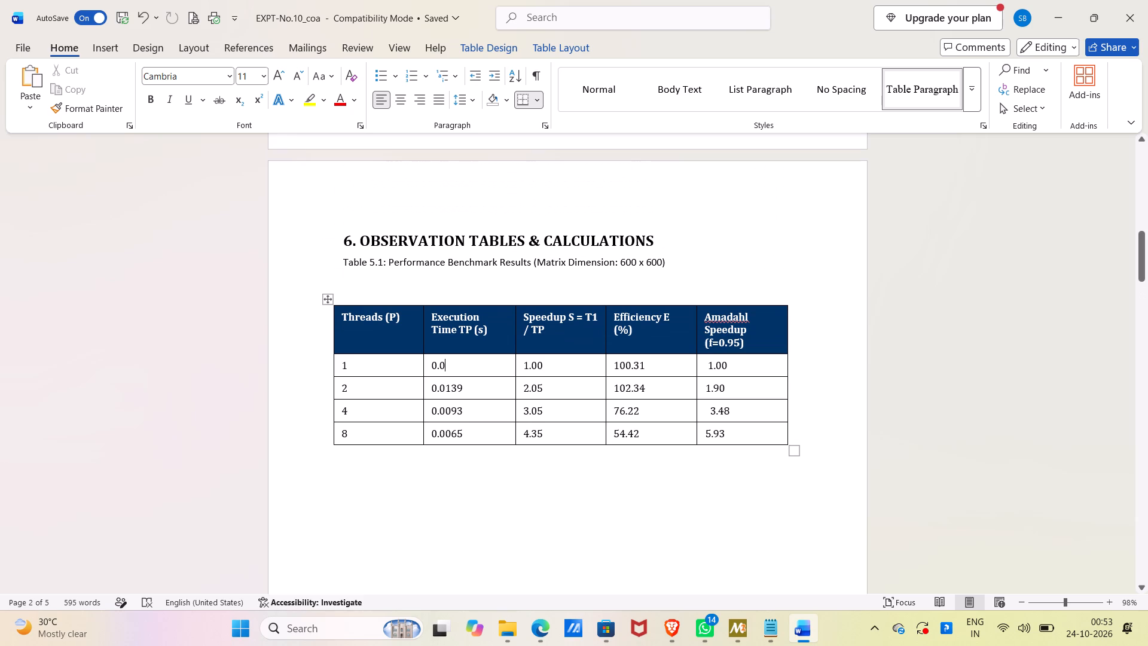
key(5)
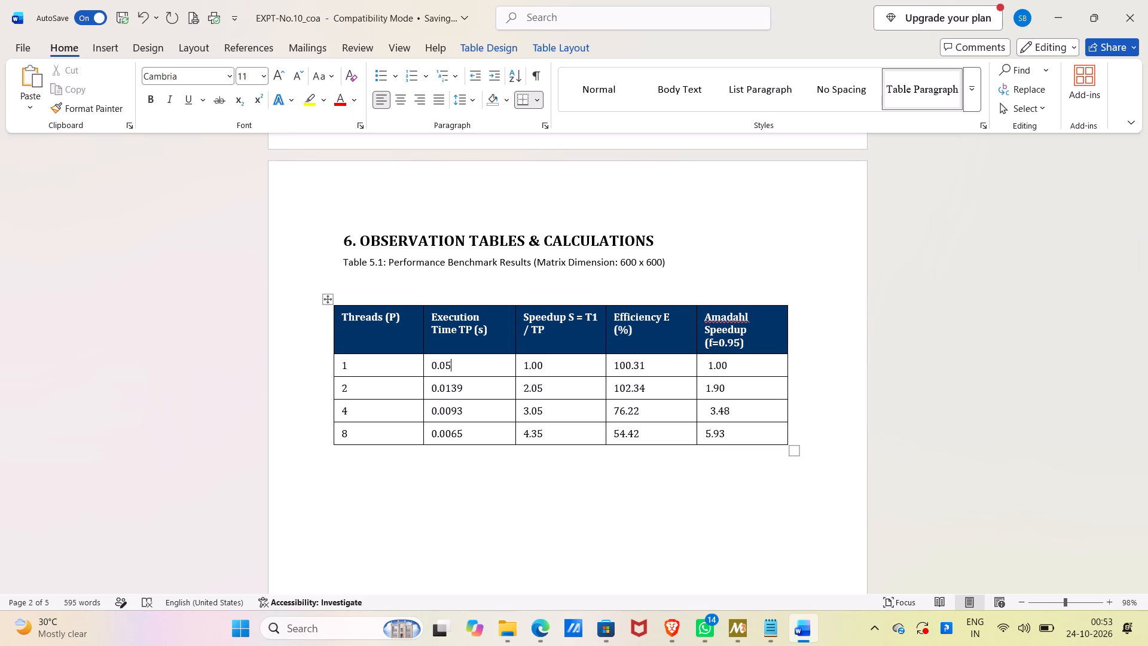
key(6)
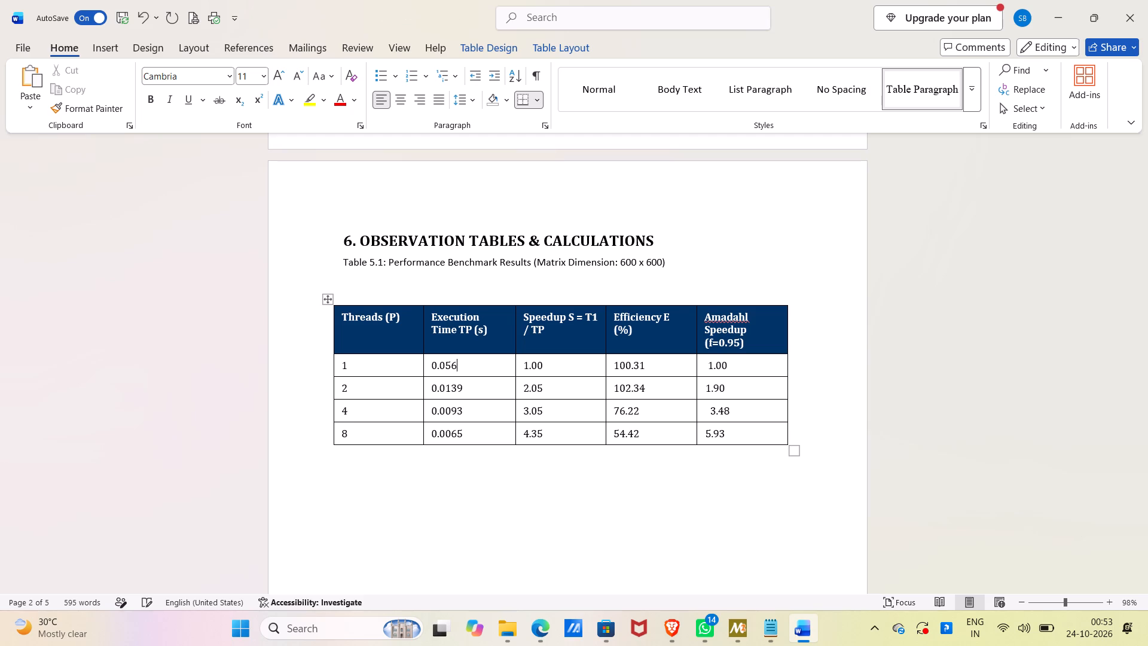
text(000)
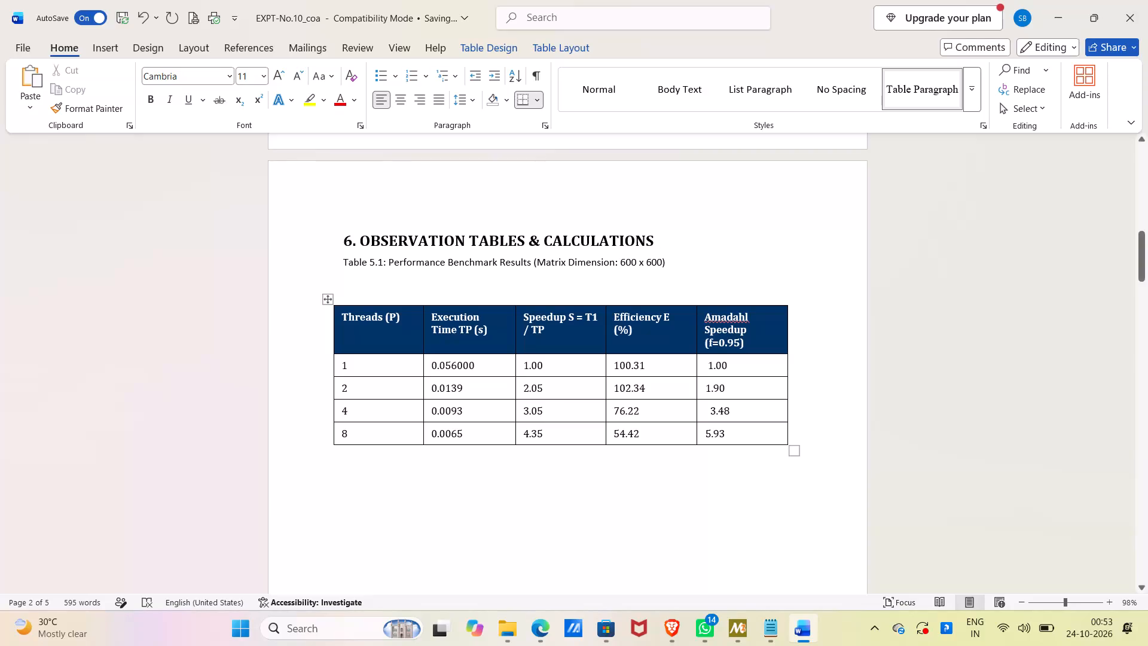
Replace the 1-thread speedup value in Table 5.1 with 0.95.
click(563, 362)
key(BackSpace)
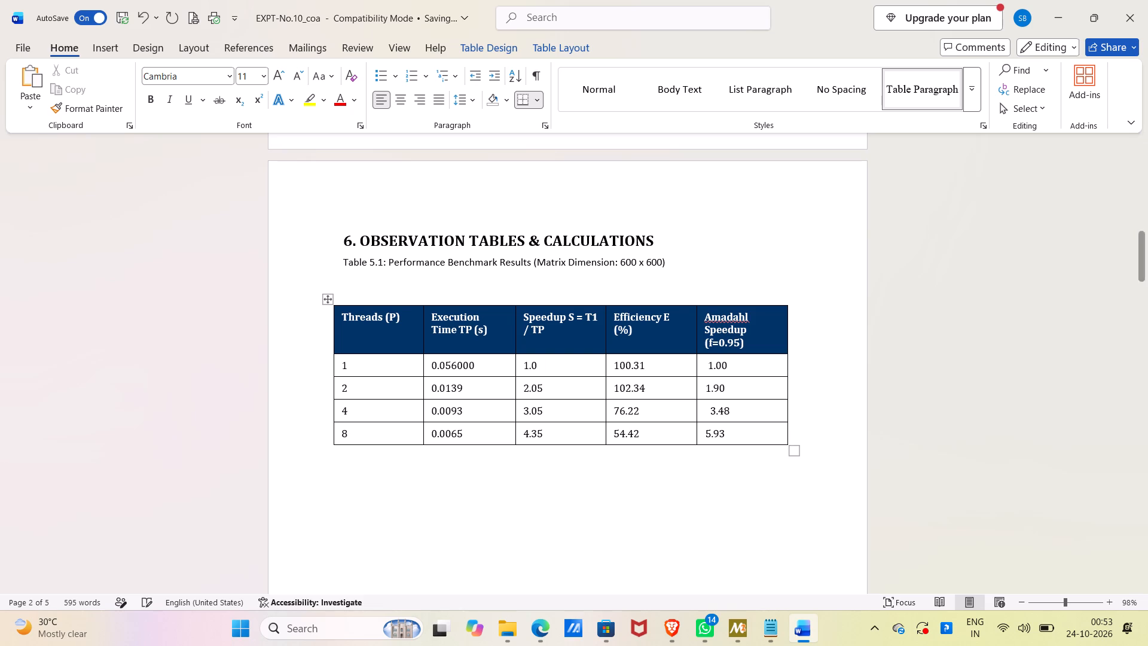
key(BackSpace)
key(BackSpace)
key(BackSpace)
key(0)
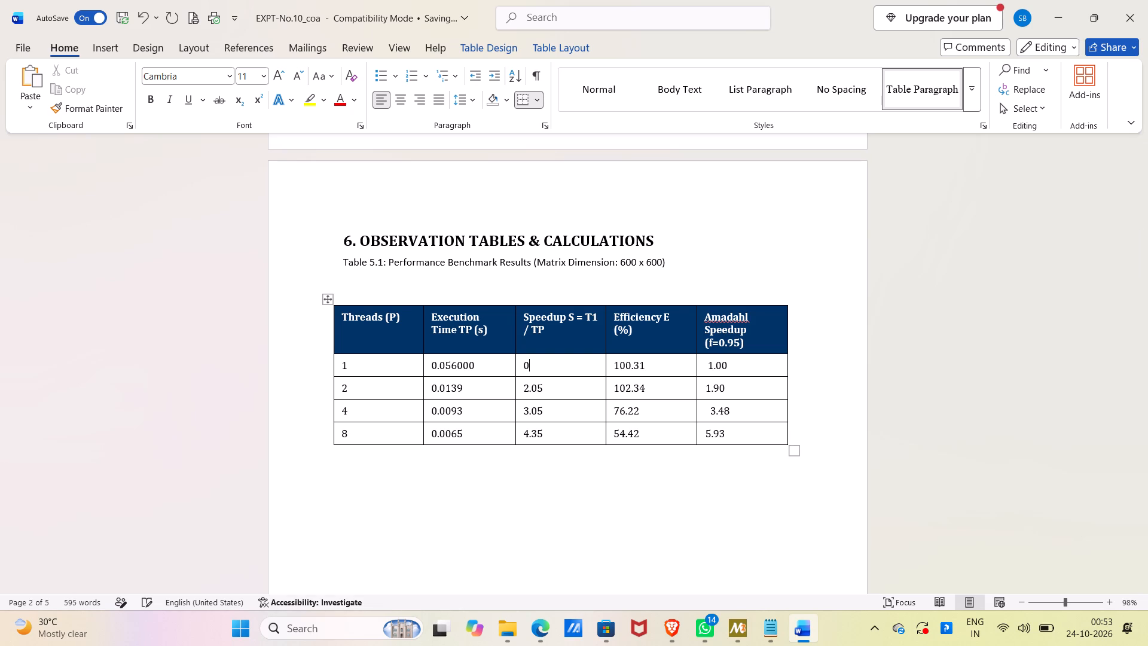
key(period)
text(95)
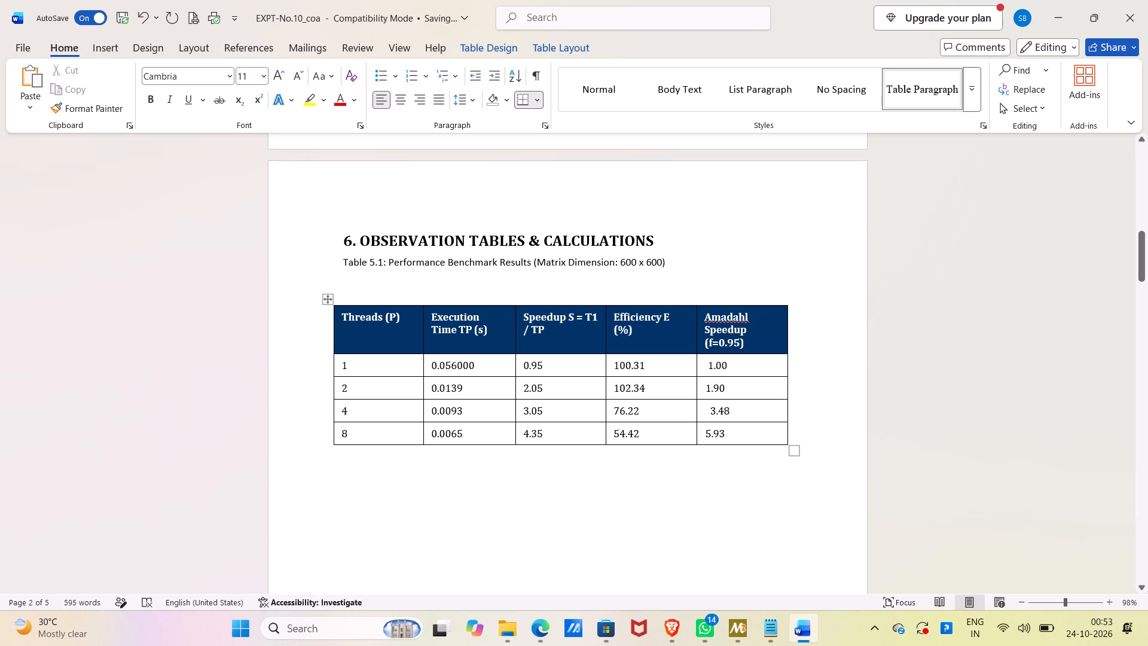
Replace the 1-thread efficiency percentage in Table 5.1 with 94.64.
click(676, 368)
key(BackSpace)
key(BackSpace)
key(BackSpace)
key(BackSpace)
key(BackSpace)
key(BackSpace)
text(94)
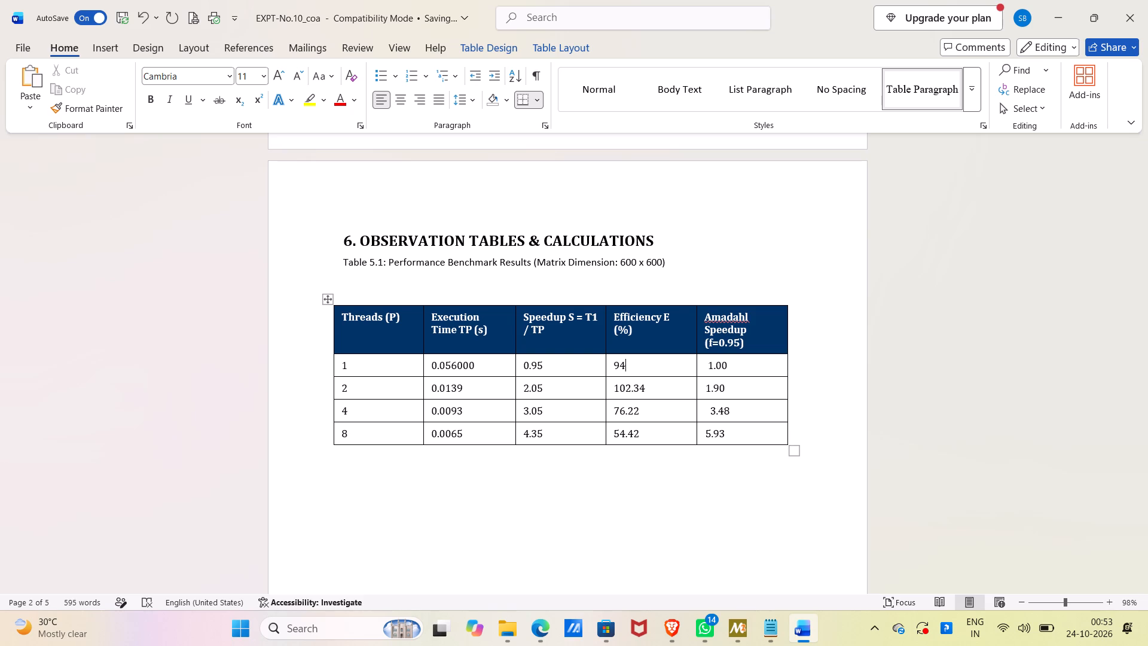
text(.64)
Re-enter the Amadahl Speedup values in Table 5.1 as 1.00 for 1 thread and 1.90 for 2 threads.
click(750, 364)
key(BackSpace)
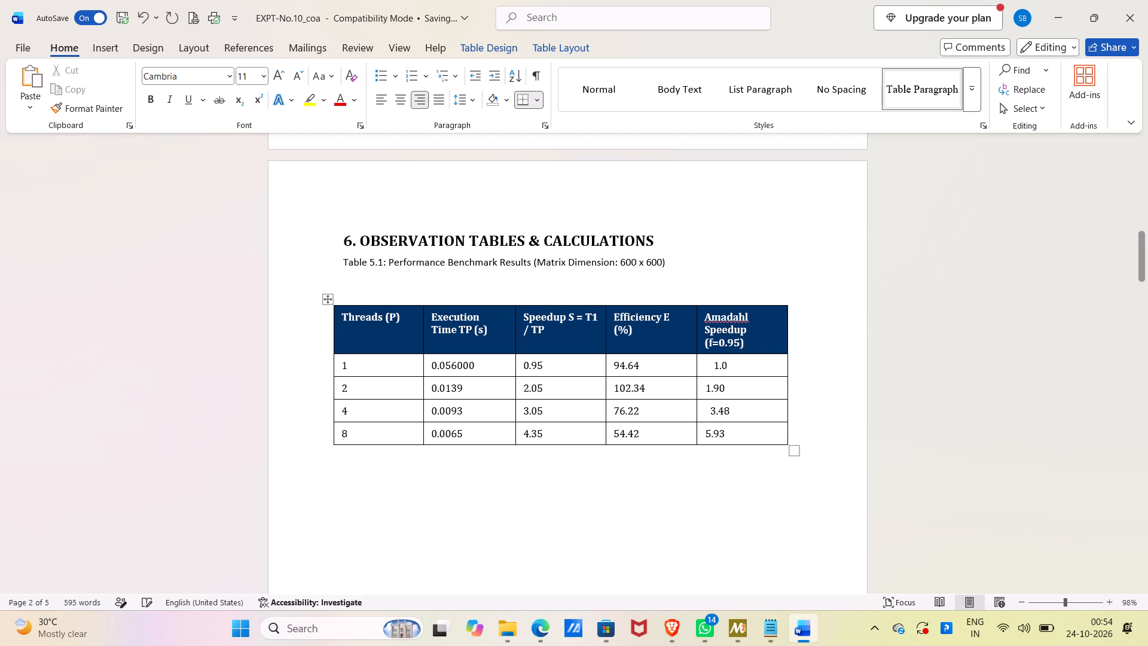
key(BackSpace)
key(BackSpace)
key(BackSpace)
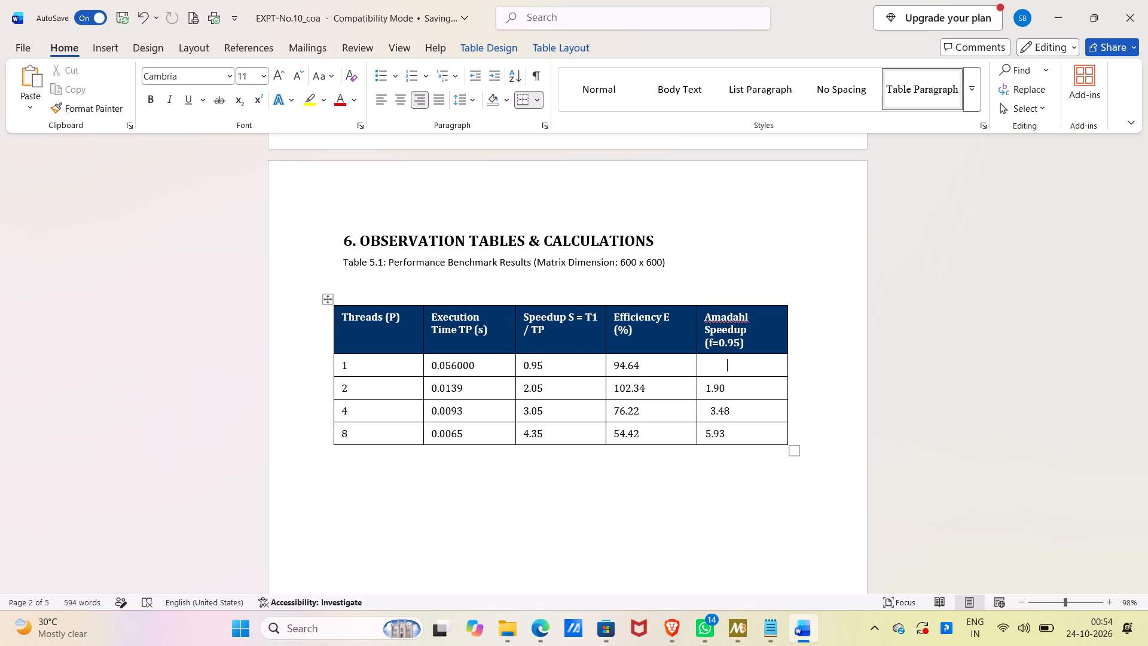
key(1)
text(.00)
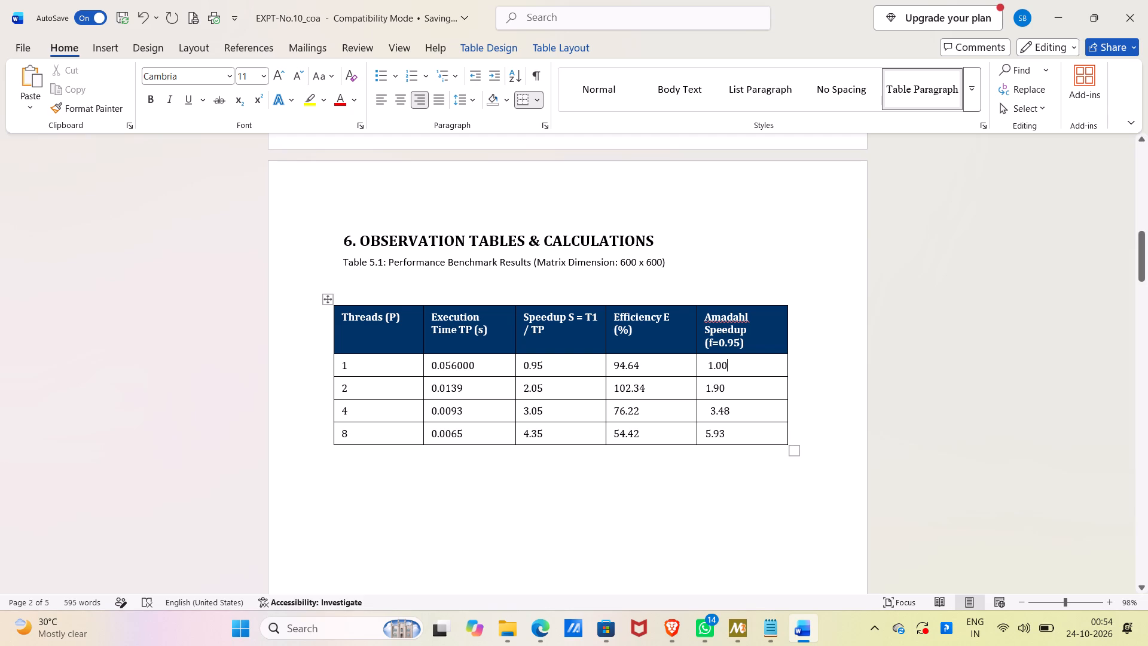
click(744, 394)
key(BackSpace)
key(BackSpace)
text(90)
Adjust the leading spaces of the 4-thread and 1-thread Amadahl Speedup values so they line up with the other rows.
click(709, 410)
key(BackSpace)
key(space)
key(space)
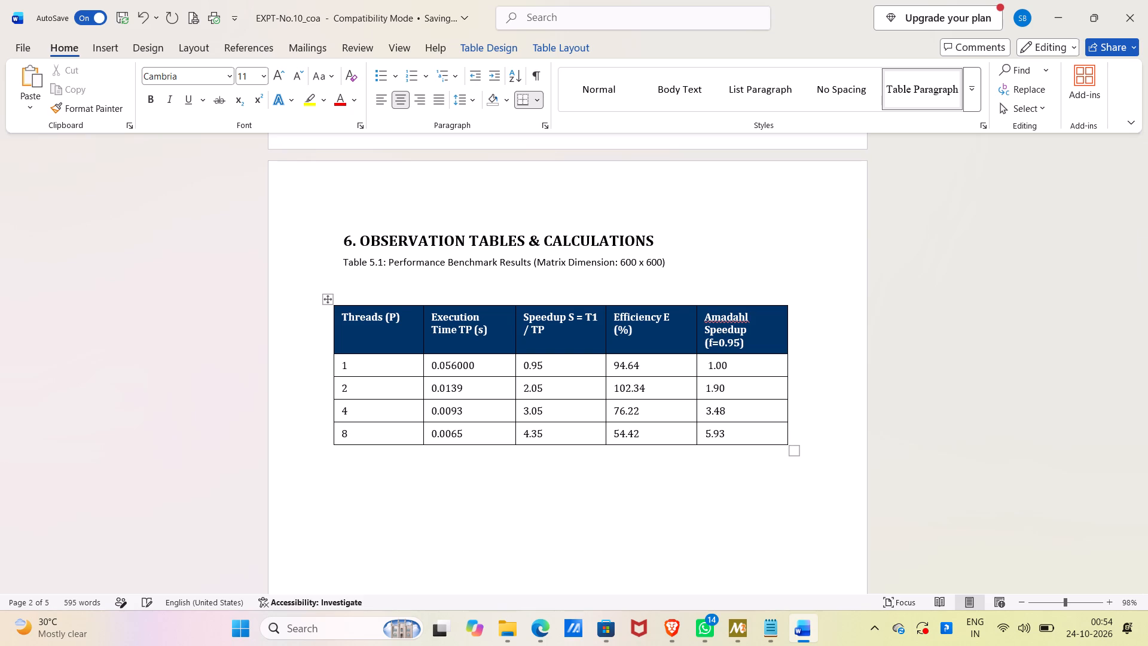
click(707, 365)
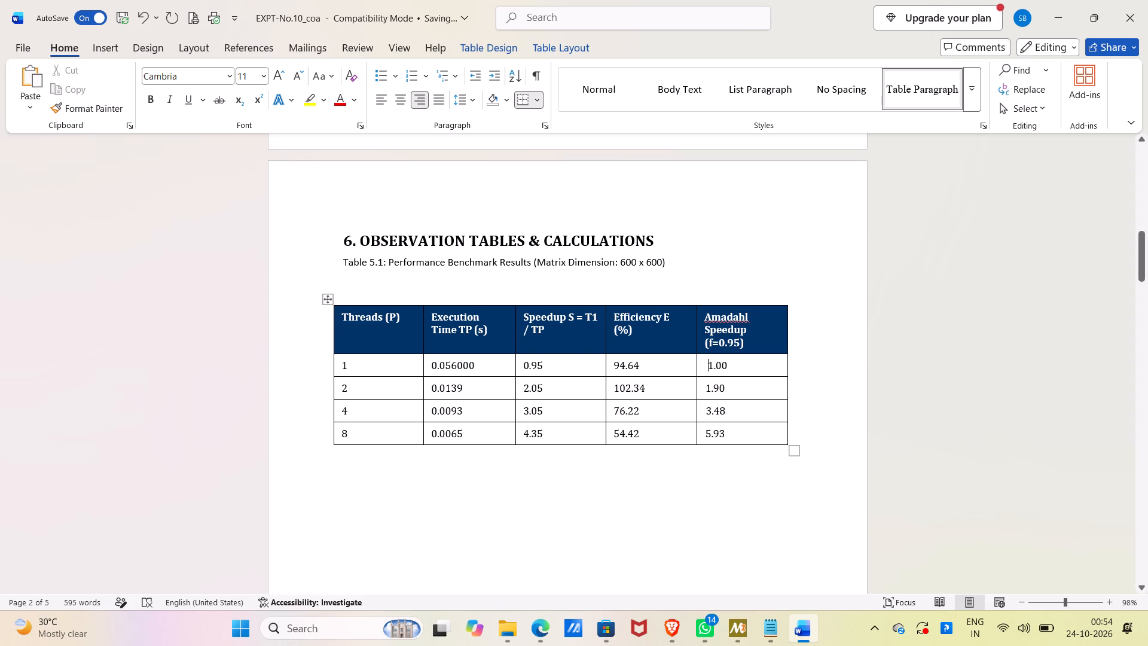
key(BackSpace)
key(space)
key(space)
Change the 2-thread execution time in Table 5.1 to 0.027000.
click(473, 392)
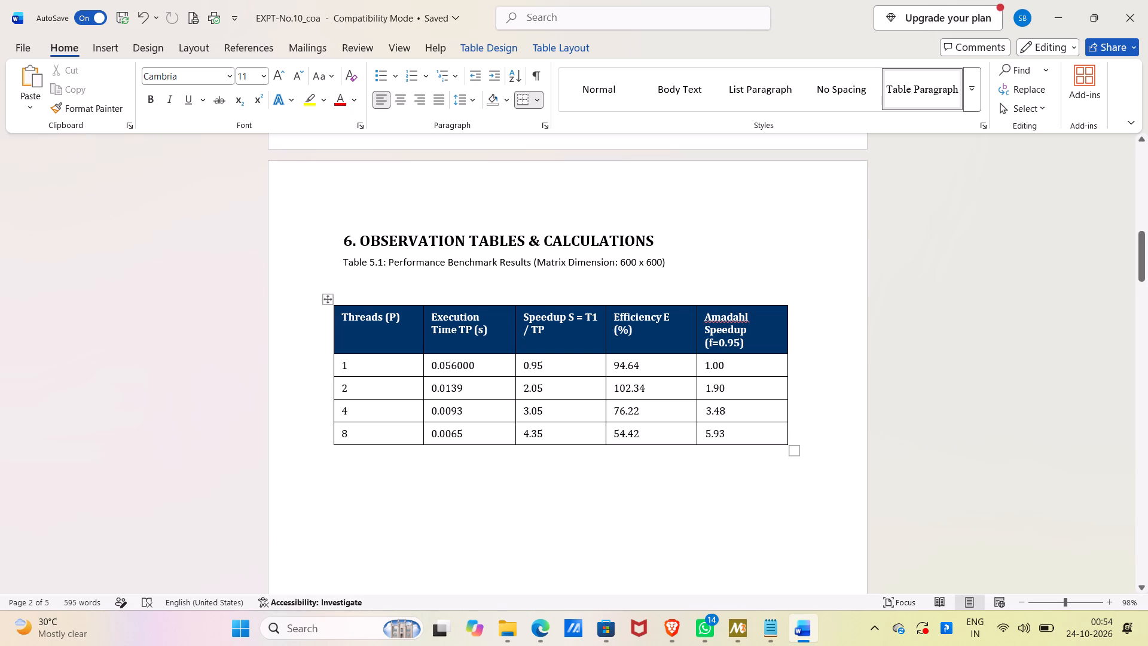
key(BackSpace)
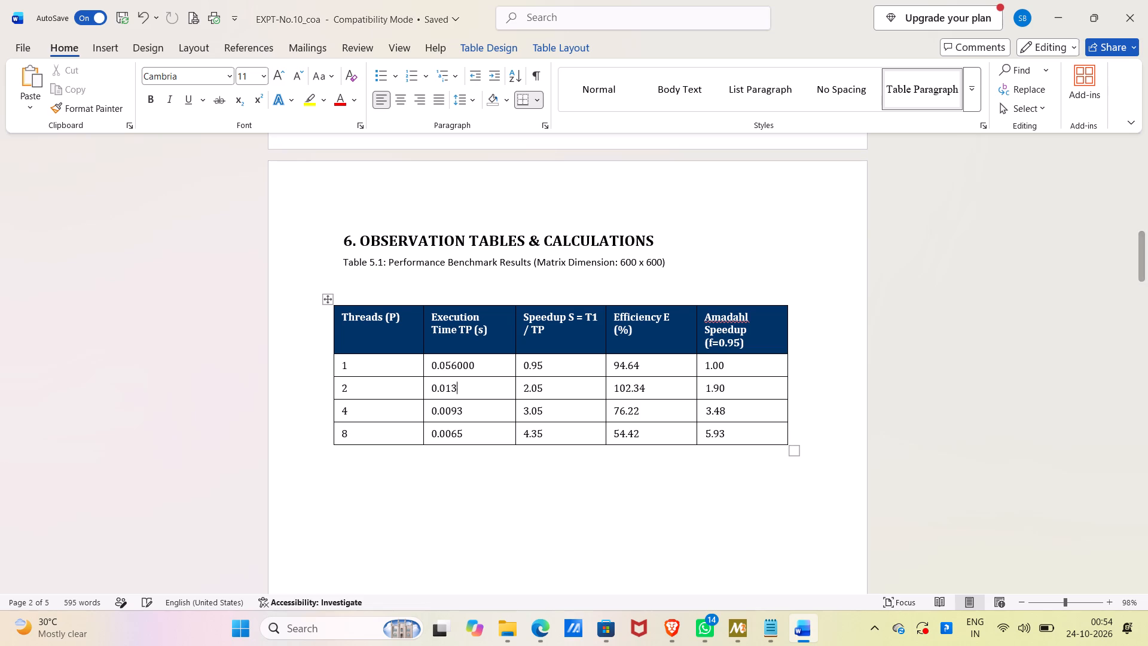
key(BackSpace)
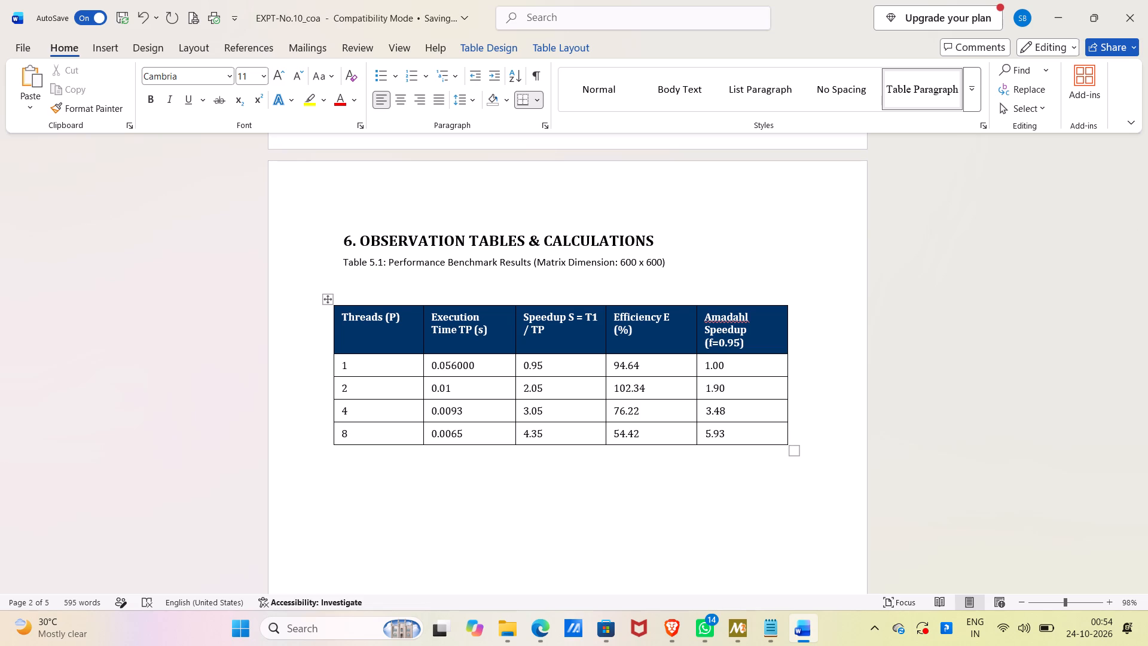
key(BackSpace)
text(27)
text(000)
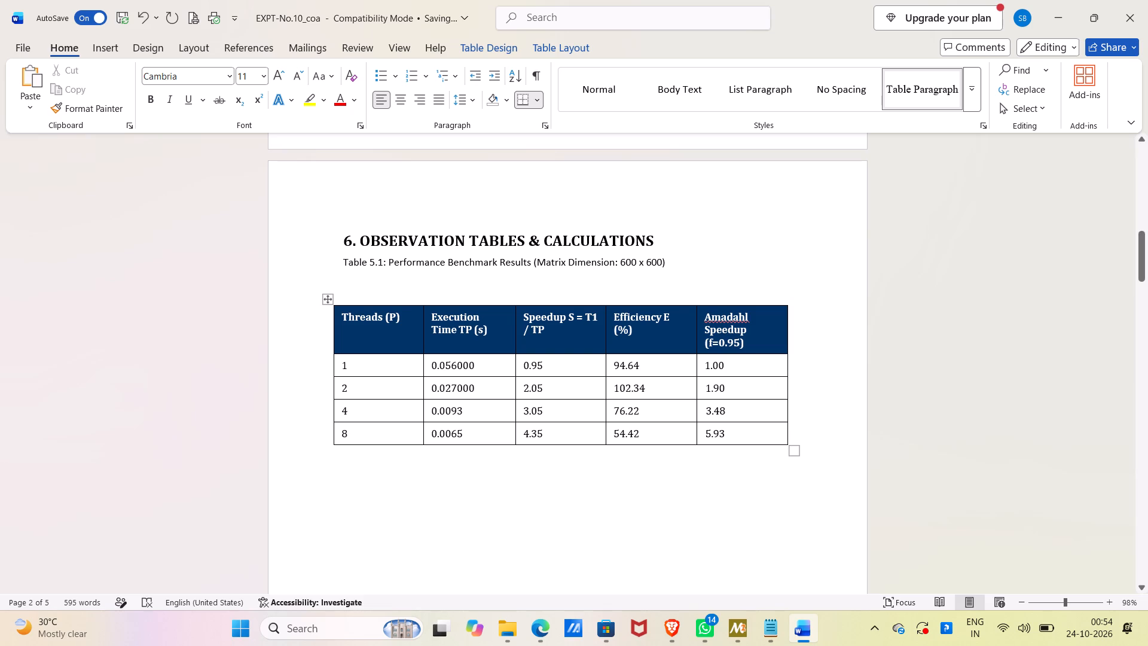
Change the 4-thread execution time in Table 5.1 to 0.014000.
click(470, 408)
key(BackSpace)
key(BackSpace)
key(BackSpace)
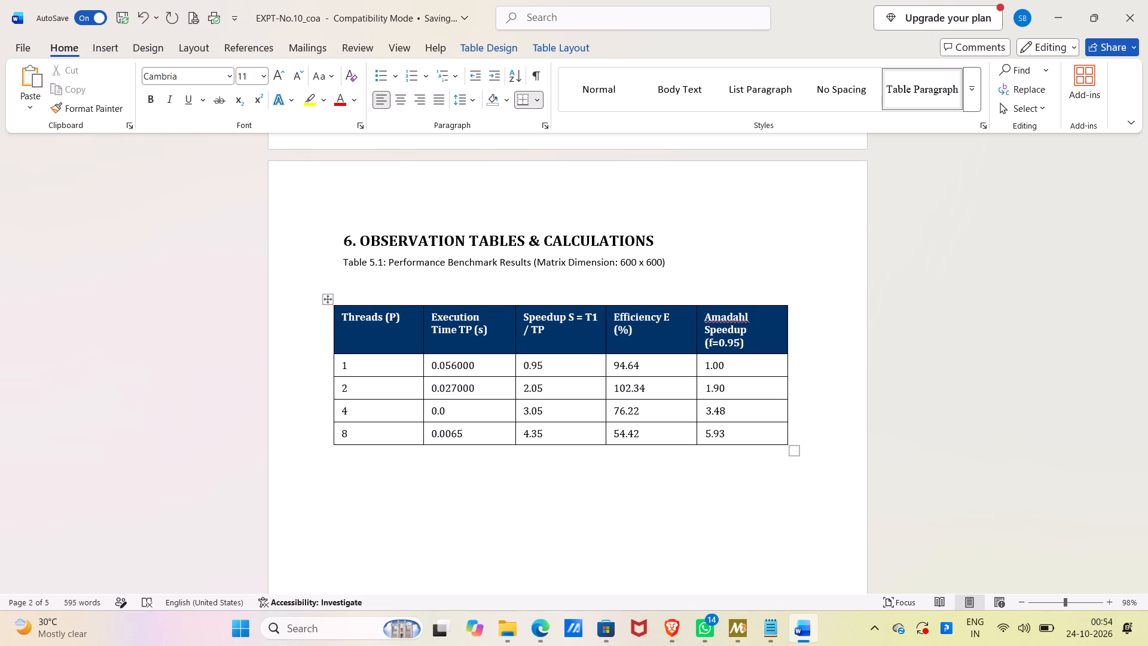
text(14)
text(000)
Change the 8-thread execution time in Table 5.1 to 0.011000.
click(465, 434)
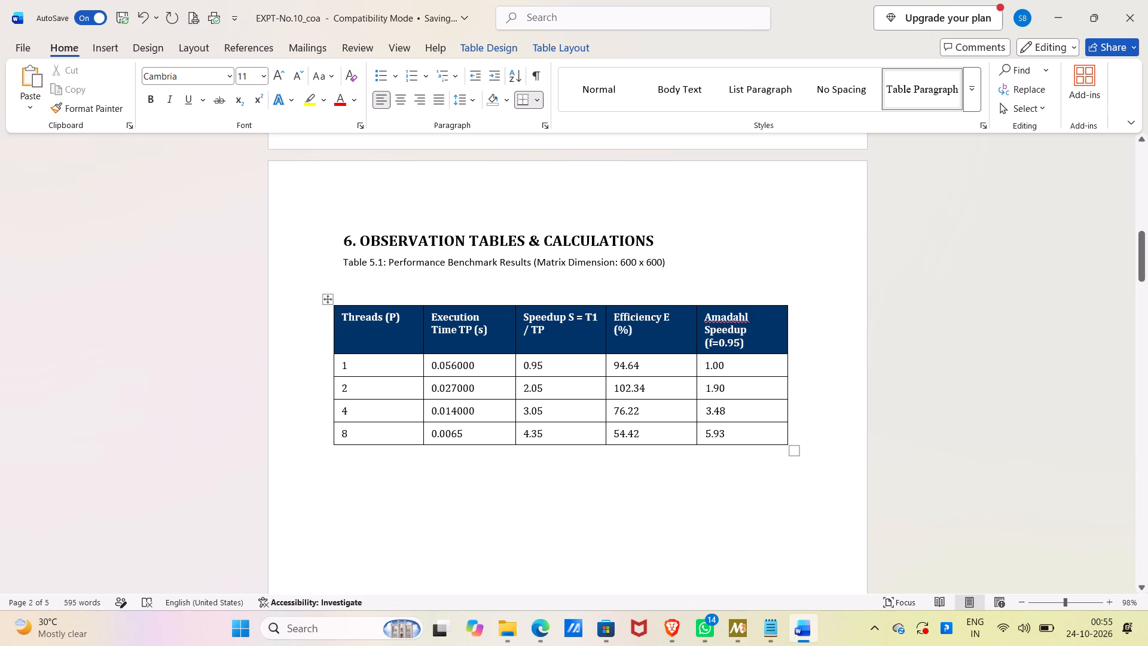
key(BackSpace)
key(BackSpace)
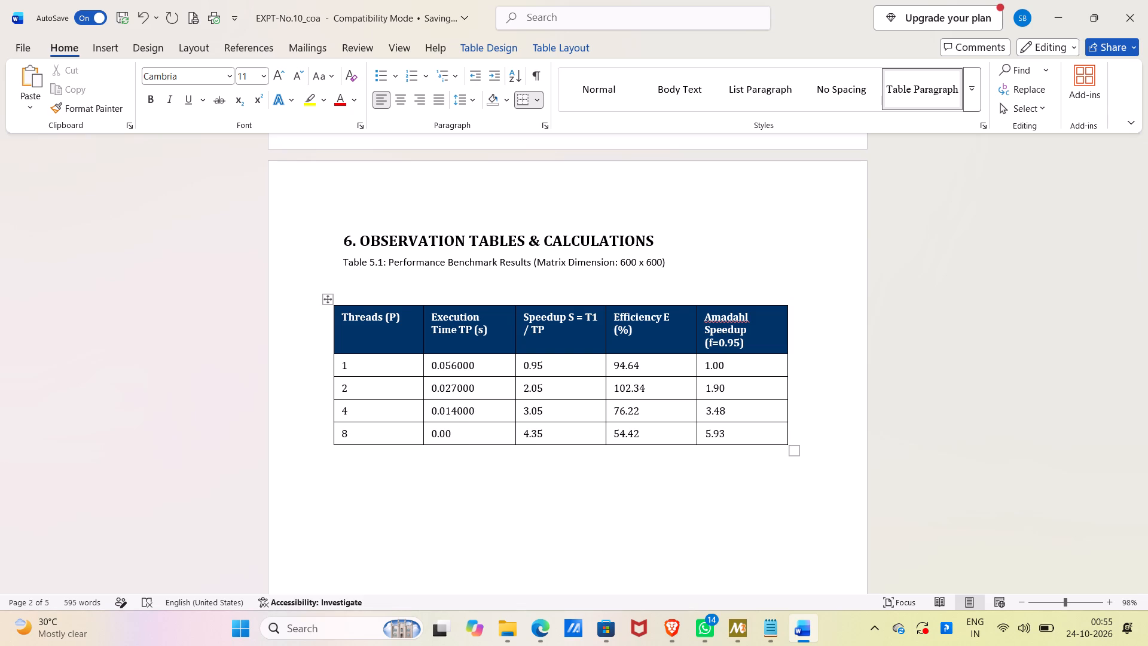
key(BackSpace)
text(11)
text(000)
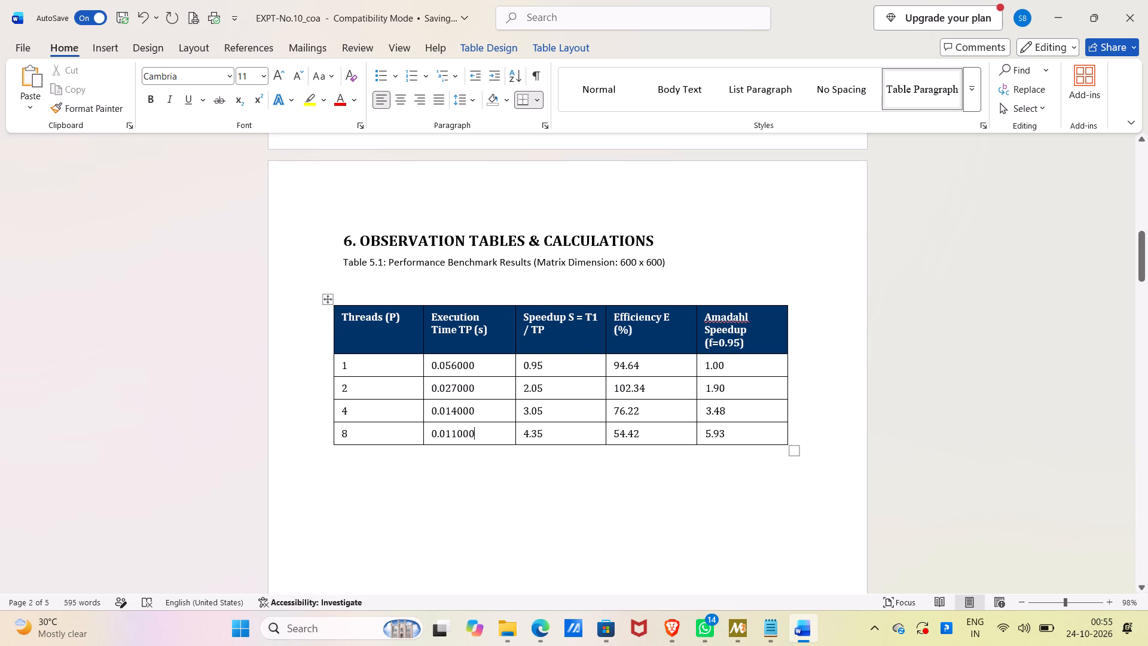
Replace the 2-thread speedup value in Table 5.1 with 1.96.
click(557, 381)
key(BackSpace)
key(BackSpace)
key(BackSpace)
key(BackSpace)
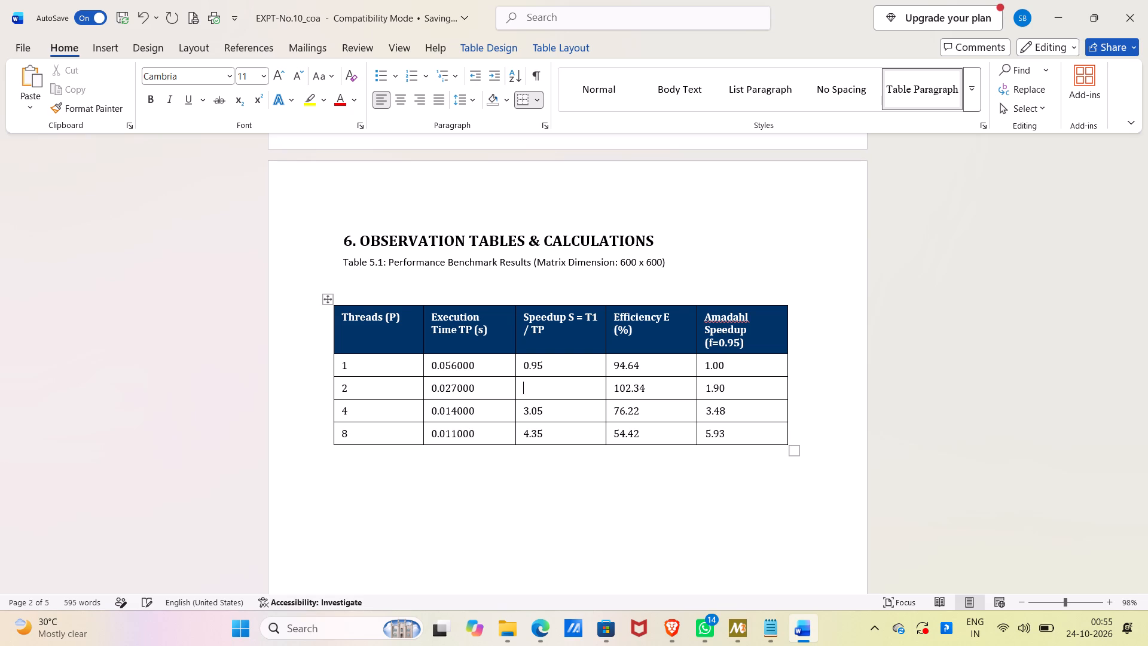
text(1.96)
Change the speedup values in Table 5.1 to 3.79 for 4 threads and 4.82 for 8 threads.
key(Down)
key(BackSpace)
key(BackSpace)
text(79)
key(Down)
key(BackSpace)
key(BackSpace)
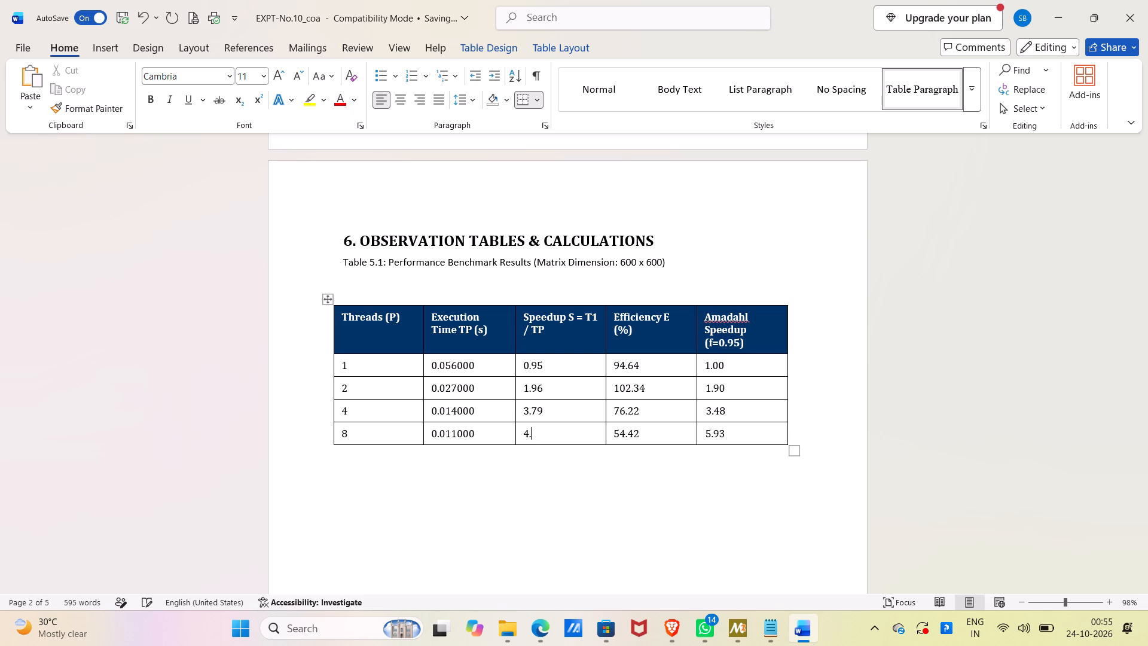
text(82)
Replace the 2-thread efficiency value in Table 5.1 with 98.15.
click(649, 367)
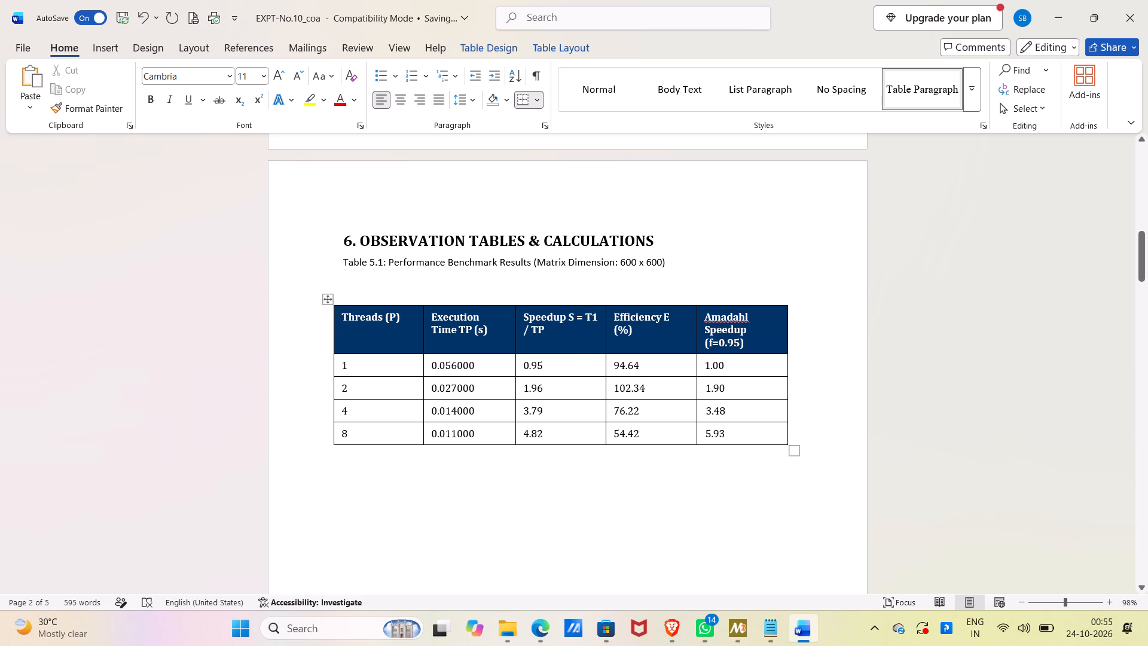
click(648, 392)
key(BackSpace)
key(BackSpace)
key(BackSpace)
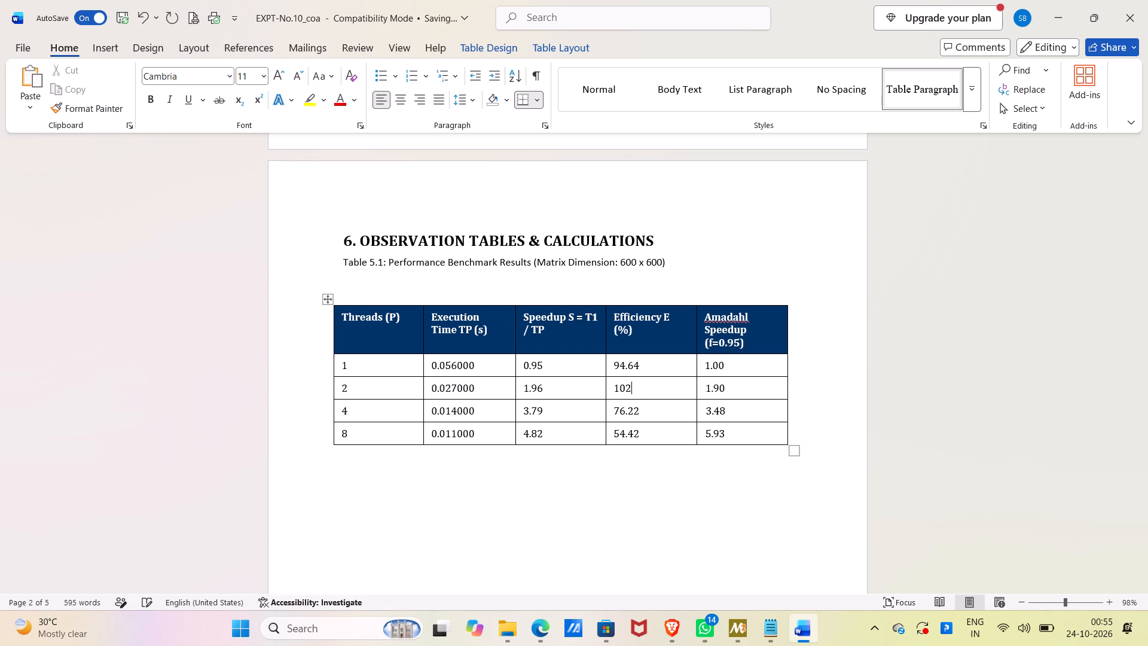
key(BackSpace)
key(BackSpace)
key(BackSpace)
text(98)
key(period)
key(1)
key(5)
Replace the 4-thread efficiency value in Table 5.1 with 94.64.
key(Down)
key(BackSpace)
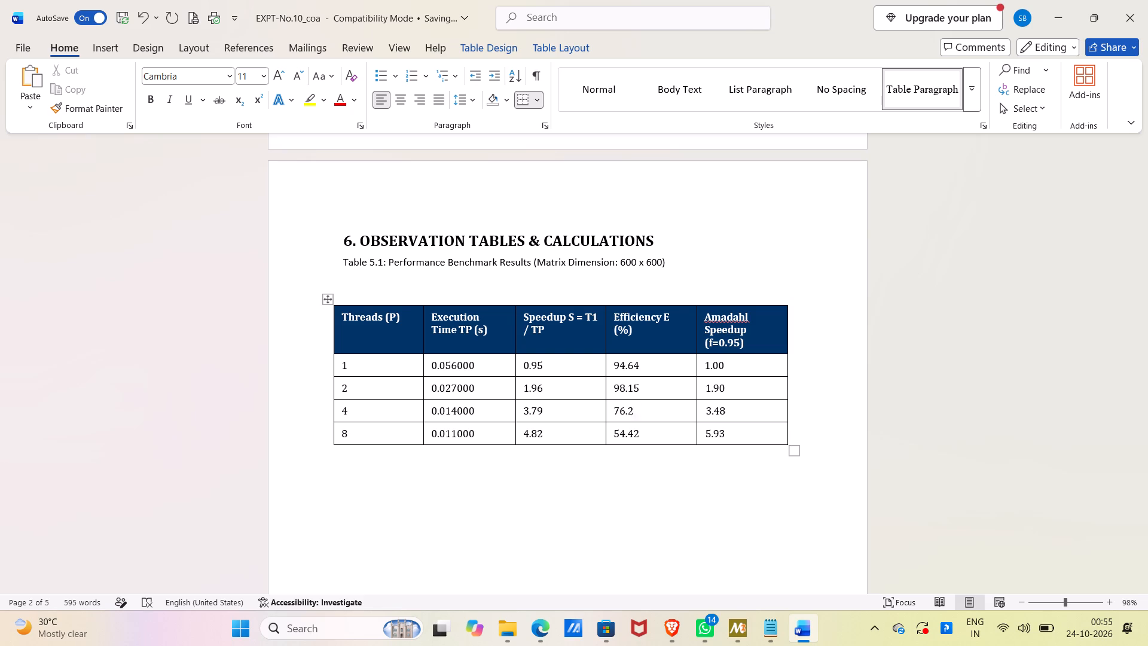
key(BackSpace)
key(BackSpace)
key(BackSpace)
key(BackSpace)
text(94)
text(.64)
Replace the 8-thread efficiency value in Table 5.1 with 60.23.
key(Down)
key(BackSpace)
key(BackSpace)
key(BackSpace)
key(BackSpace)
key(BackSpace)
key(6)
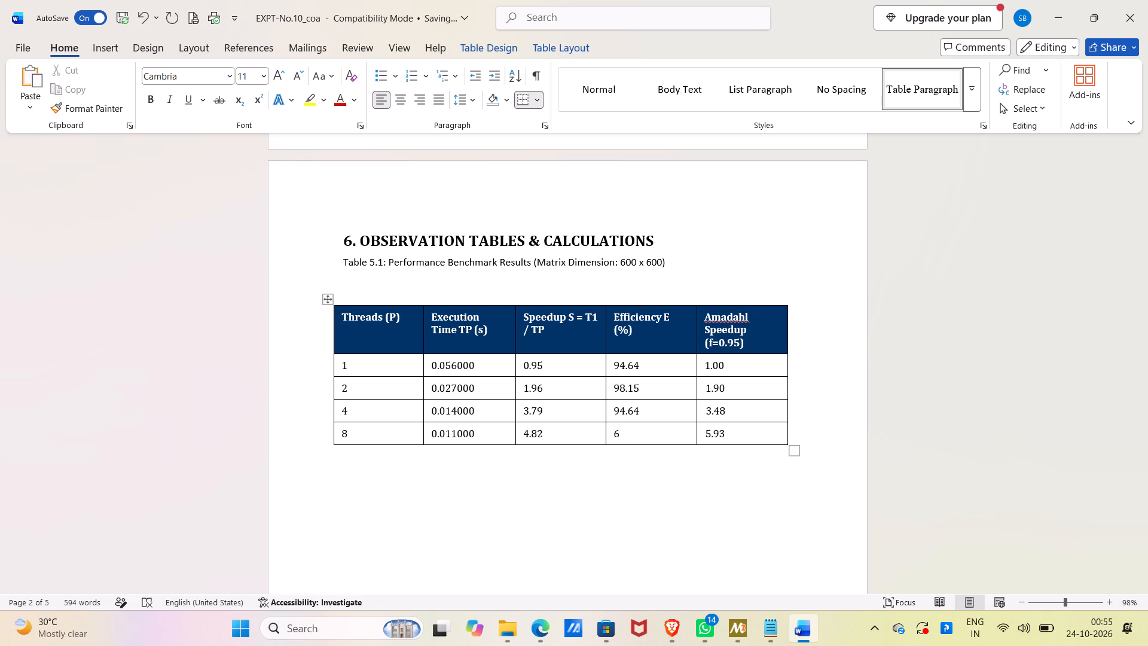
key(0)
key(period)
text(23)
click(599, 525)
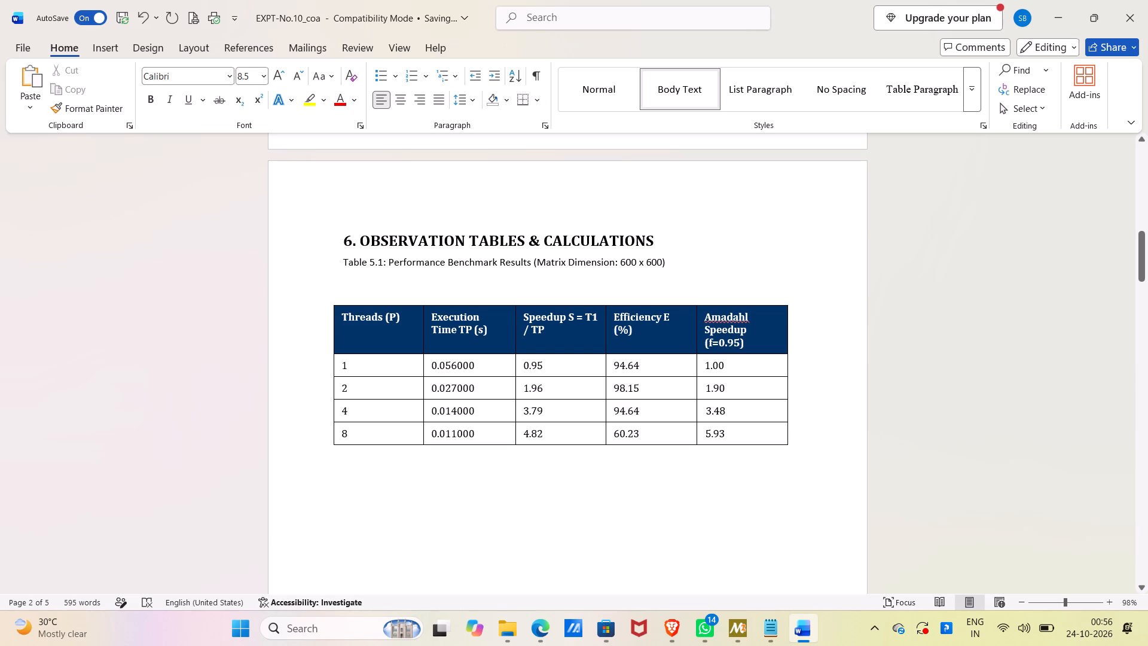
Make the TERMINAL OUTPUT heading above the terminal screenshot bold.
scroll(599, 525, down, 2)
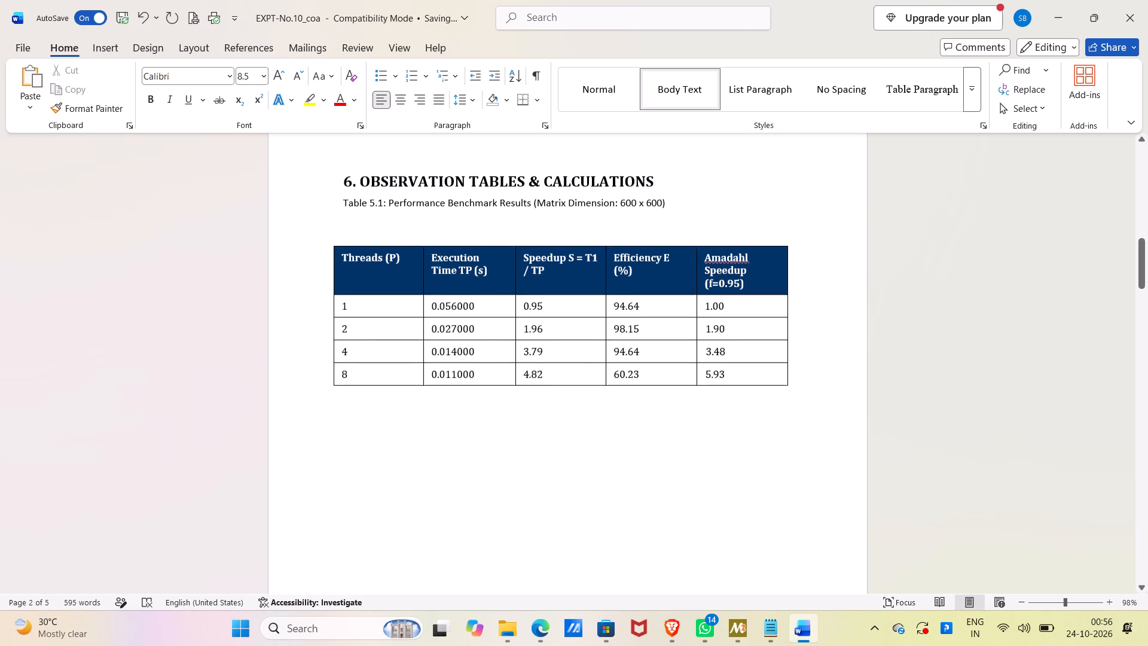
scroll(599, 525, down, 2)
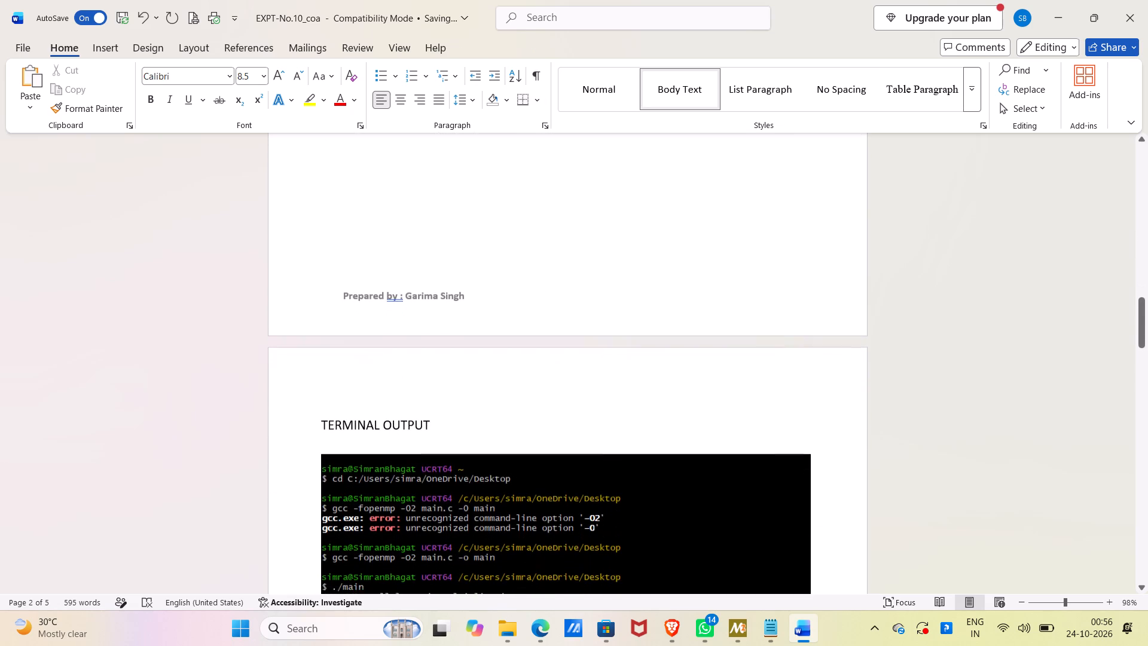
click(471, 407)
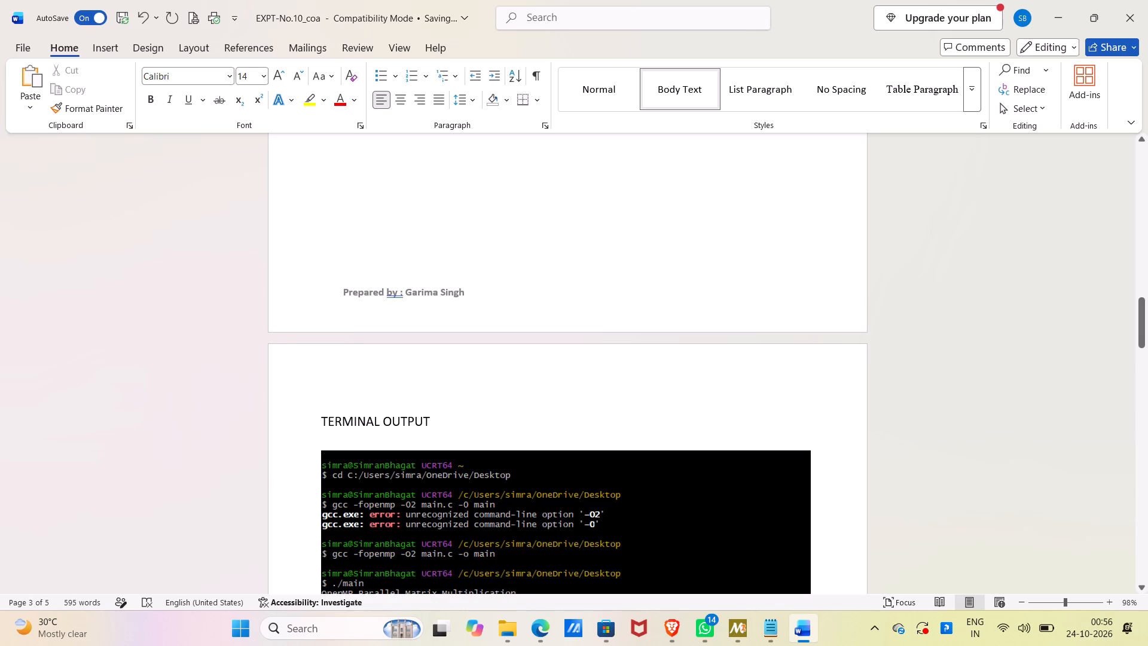
drag(428, 425, 347, 415)
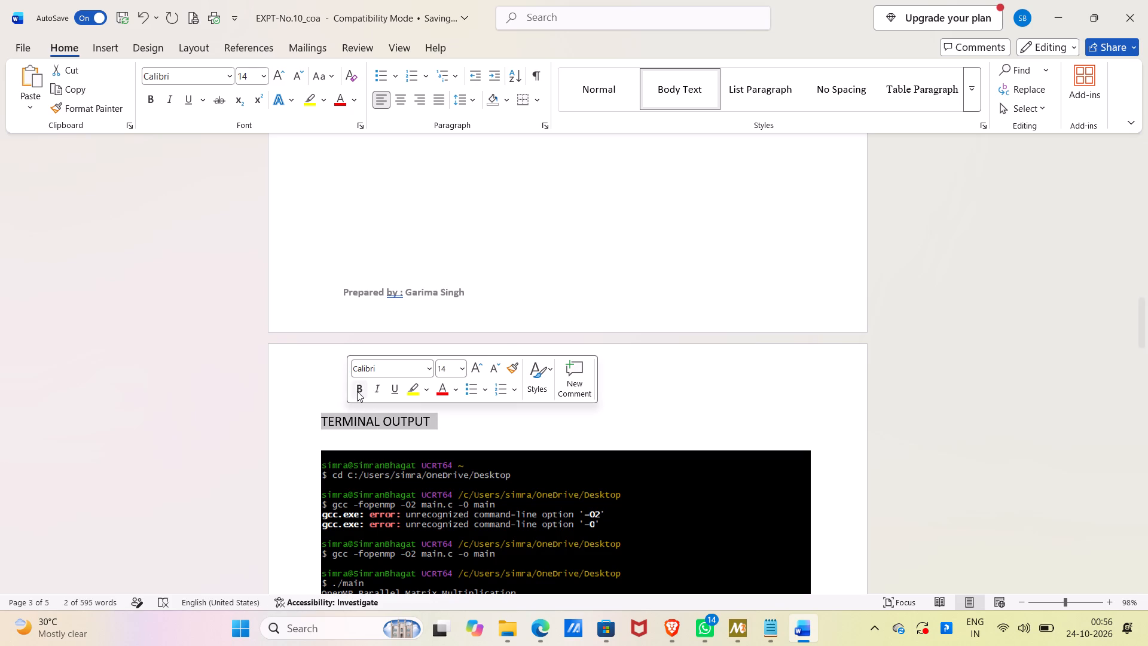
click(357, 391)
click(450, 413)
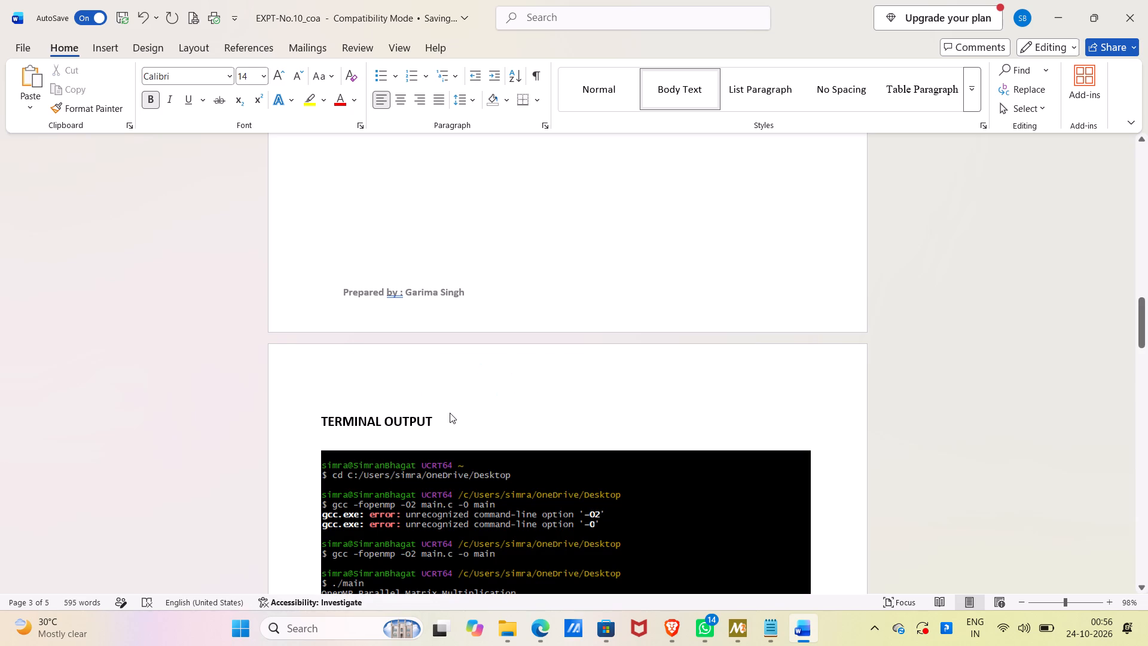
Check Table 5.1 against the terminal output screenshot and review the pages through the Conclusion section.
scroll(441, 417, up, 1)
scroll(441, 417, left, 1)
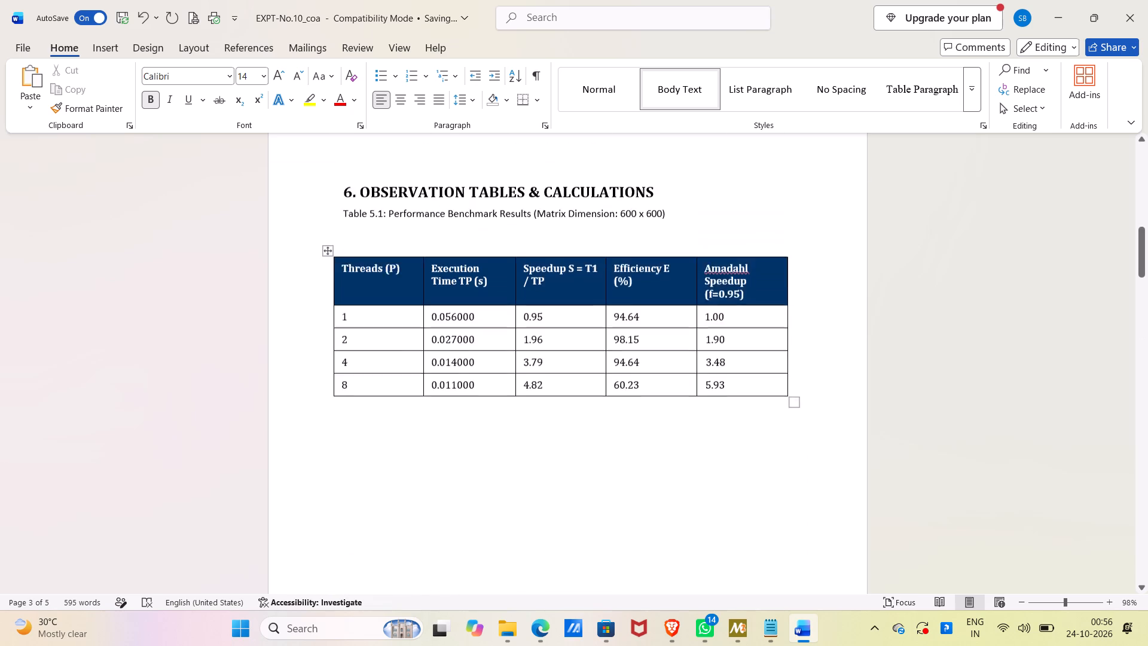
scroll(441, 417, left, 1)
scroll(441, 417, down, 1)
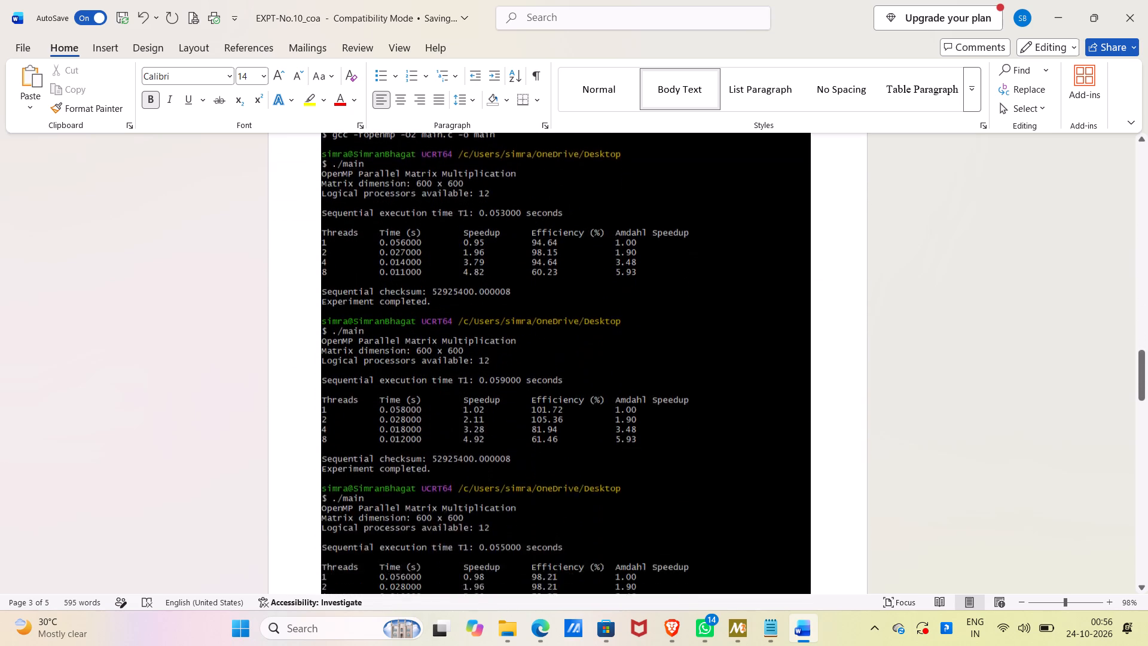
scroll(441, 417, down, 2)
scroll(441, 417, up, 1)
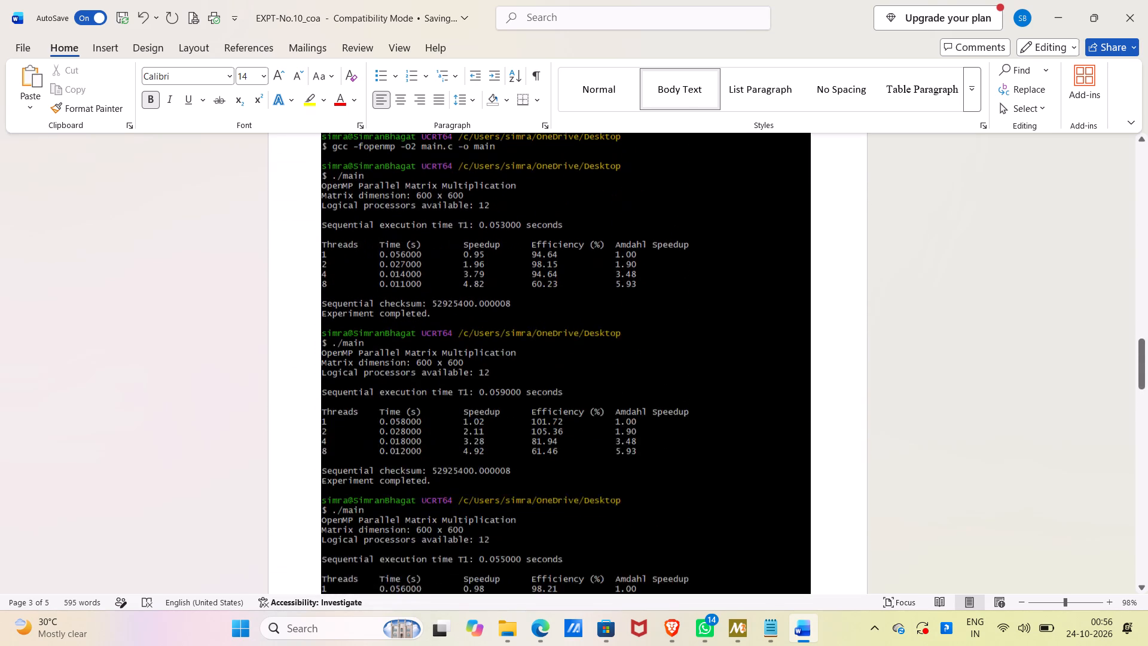
scroll(441, 417, up, 1)
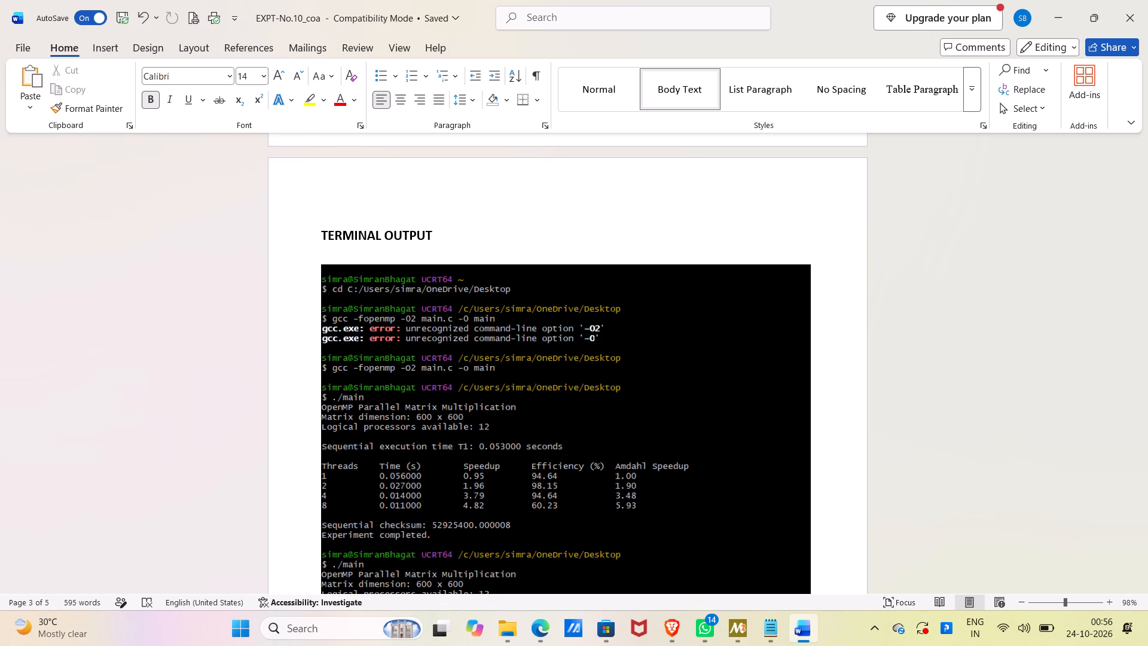
scroll(441, 417, down, 3)
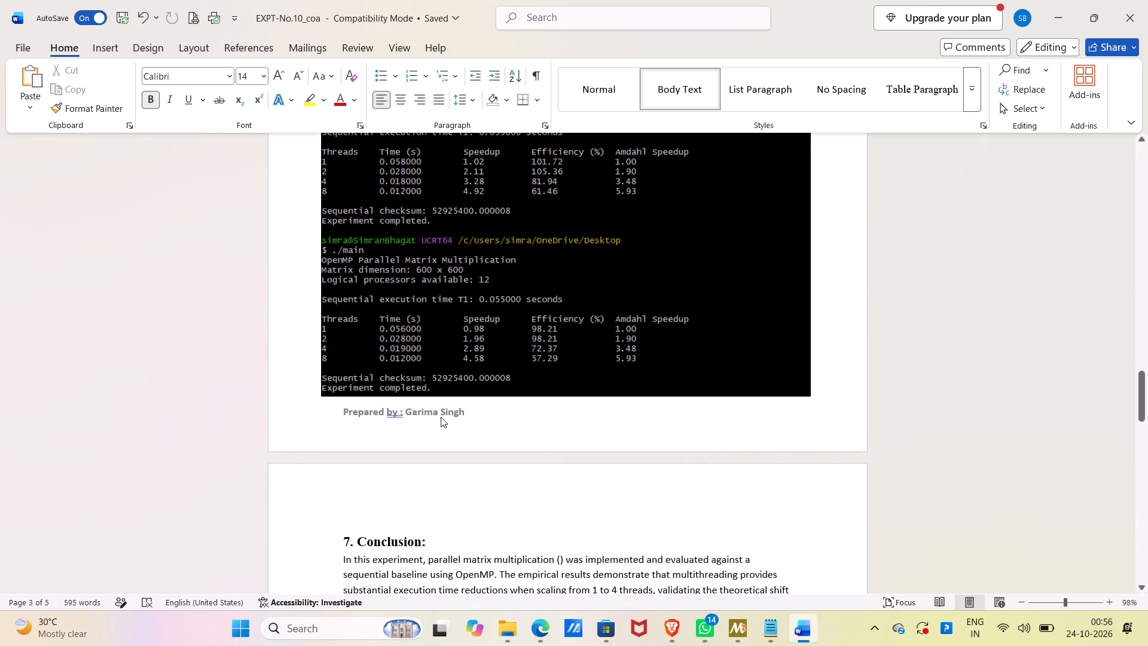
scroll(441, 417, down, 1)
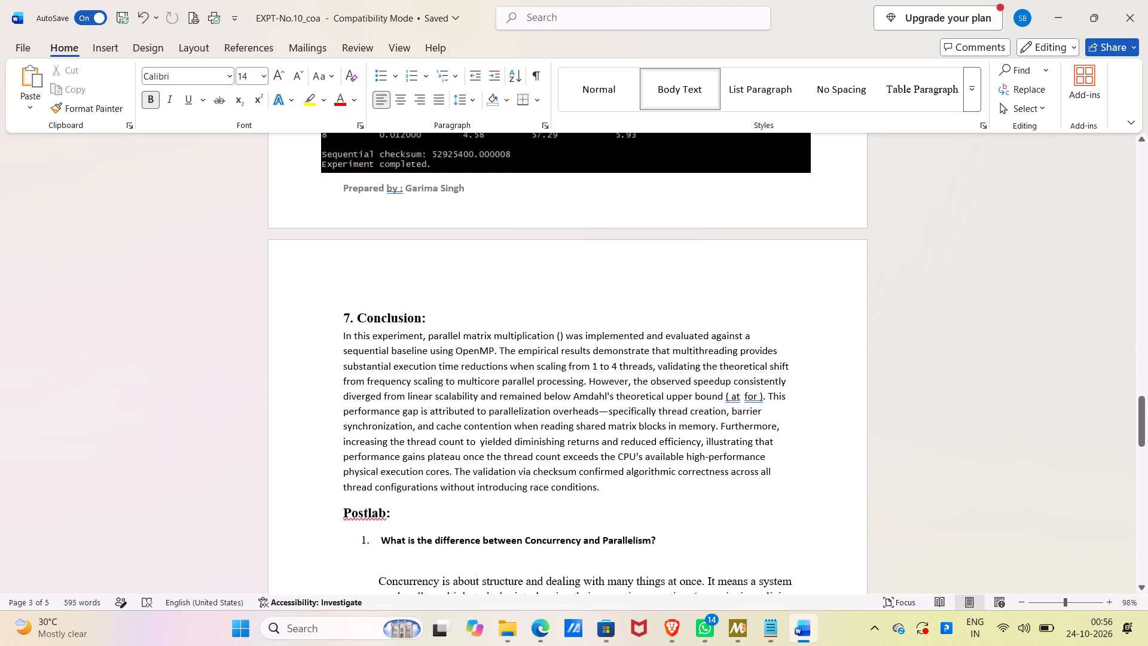
Save the report document.
key(ctrl+s)
key(ctrl+s)
scroll(549, 455, down, 1)
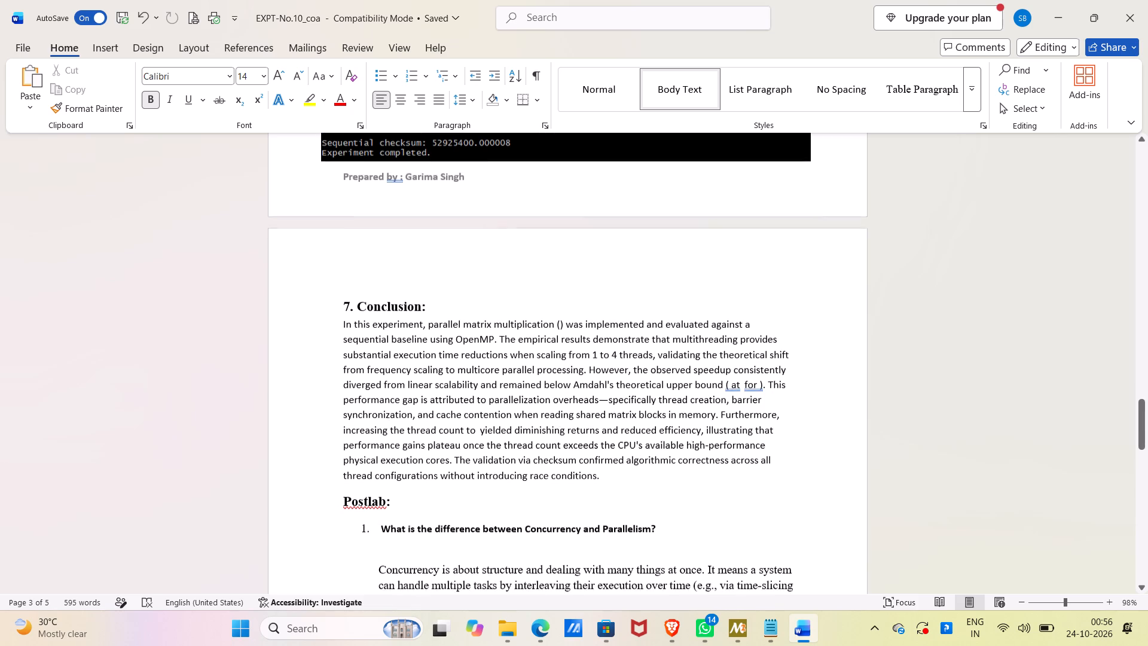